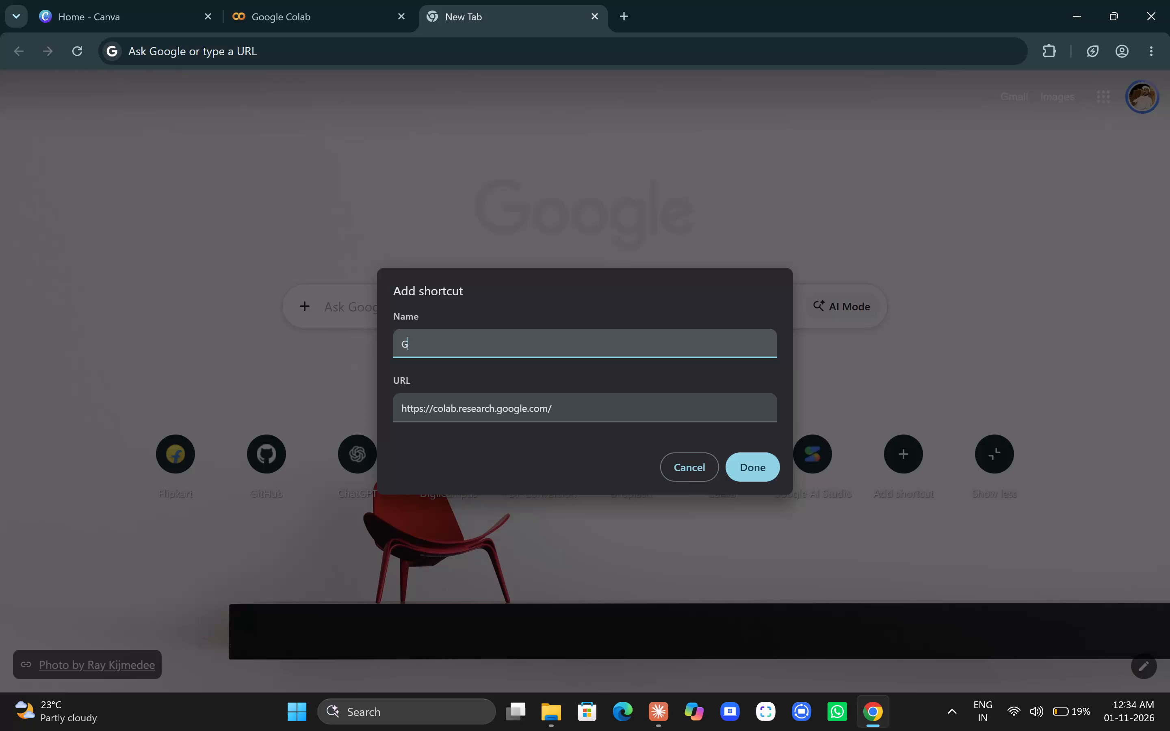
Save the new shortcut for colab.research.google.com with the name Google Colab, and close the open Colab tab.
{"action": "type", "text": "oo"}
{"action": "type", "text": "gle"}
{"action": "key", "text": "space"}
{"action": "key", "text": "c"}
{"action": "type", "text": "olab"}
{"action": "left_click", "coordinate": [740, 457]}
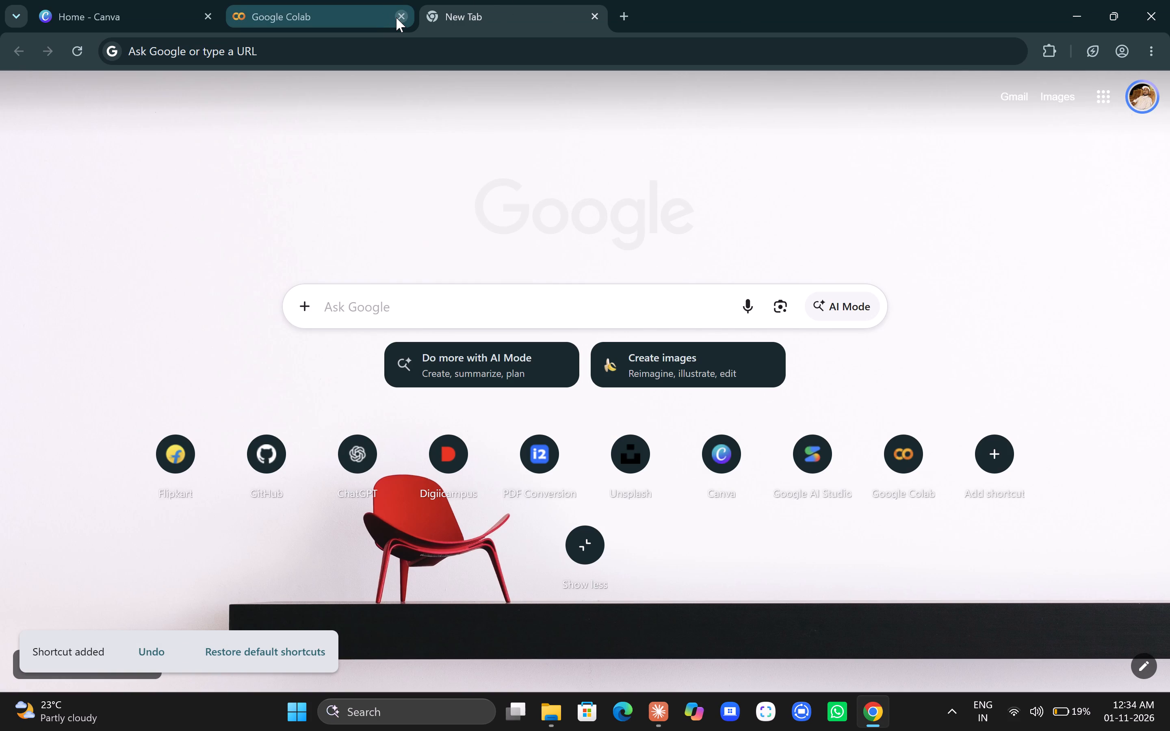
{"action": "left_click", "coordinate": [396, 17]}
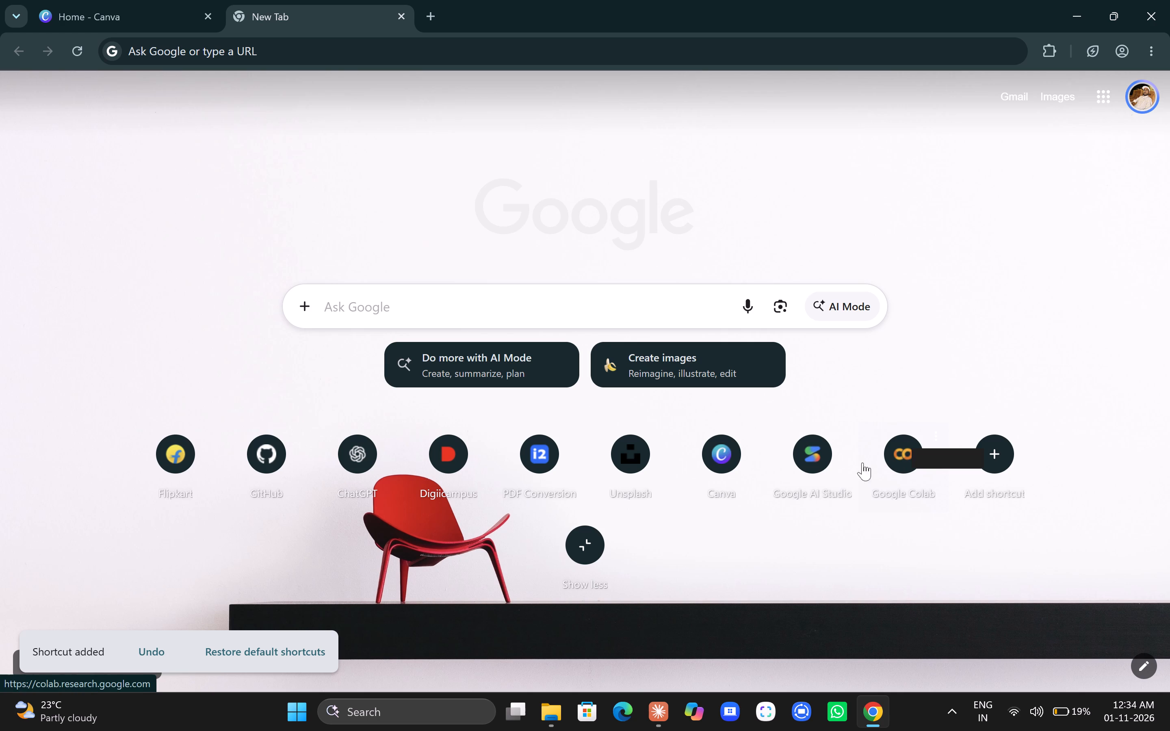
Reorder the new-tab shortcuts so that PDF Conversion and Unsplash come last, after Google Colab.
{"action": "left_click_drag", "start_coordinate": [628, 455], "coordinate": [683, 516]}
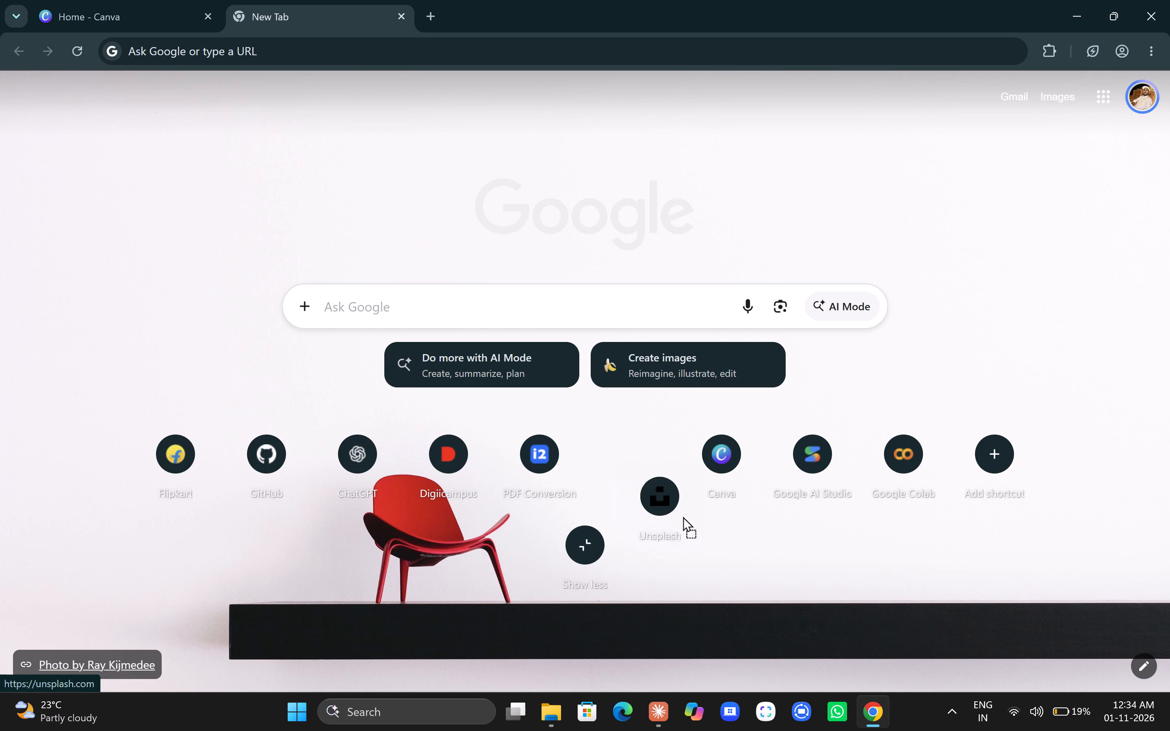
{"action": "left_click_drag", "start_coordinate": [683, 516], "coordinate": [919, 456]}
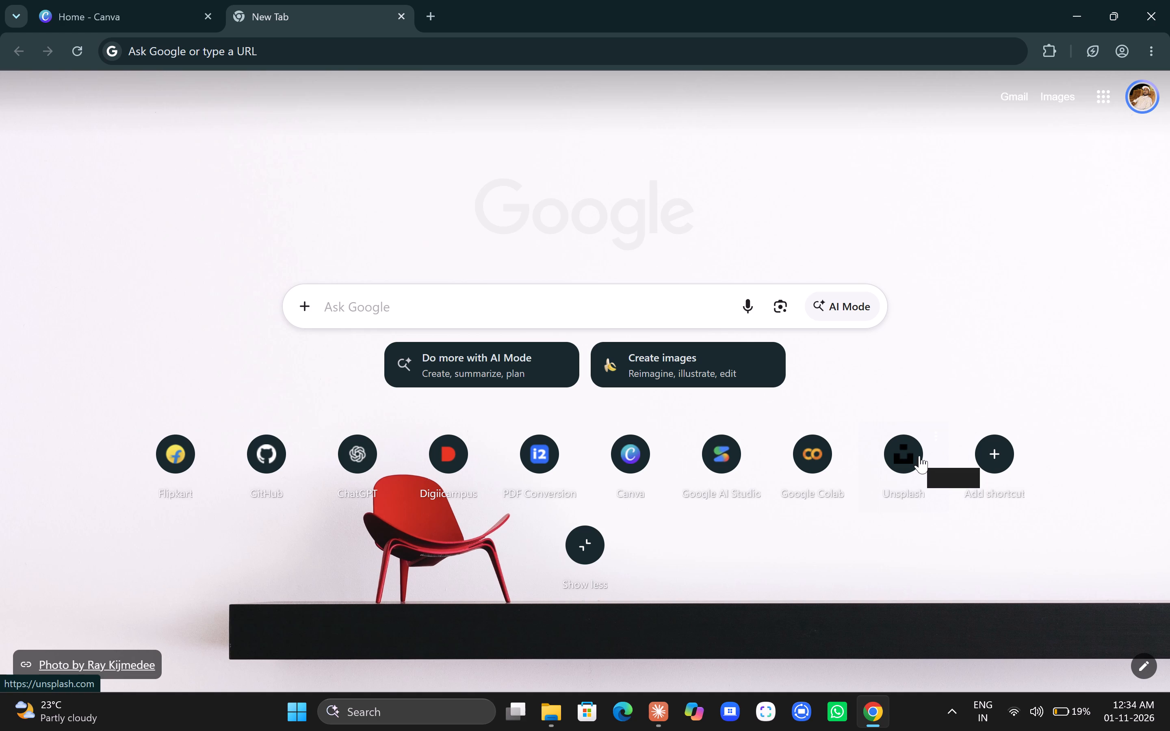
{"action": "left_click_drag", "start_coordinate": [534, 467], "coordinate": [793, 466]}
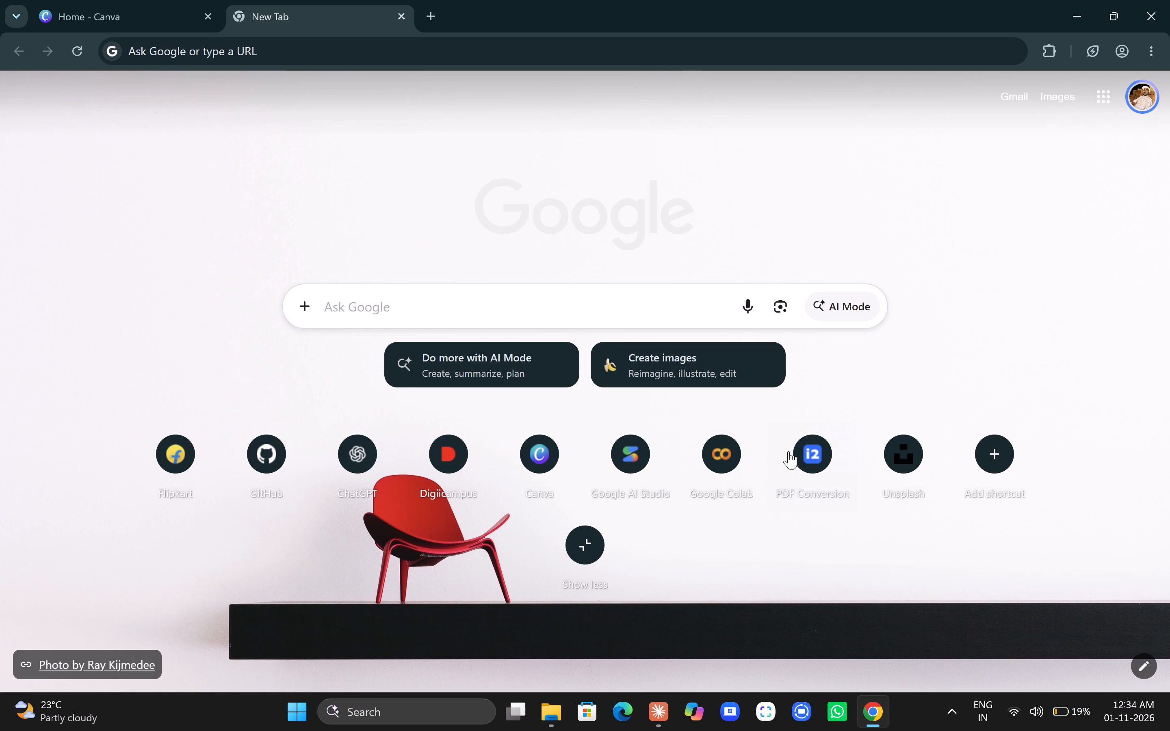
Test the Google Colab shortcut by opening it, return to the new tab page and close that tab.
{"action": "left_click", "coordinate": [725, 458]}
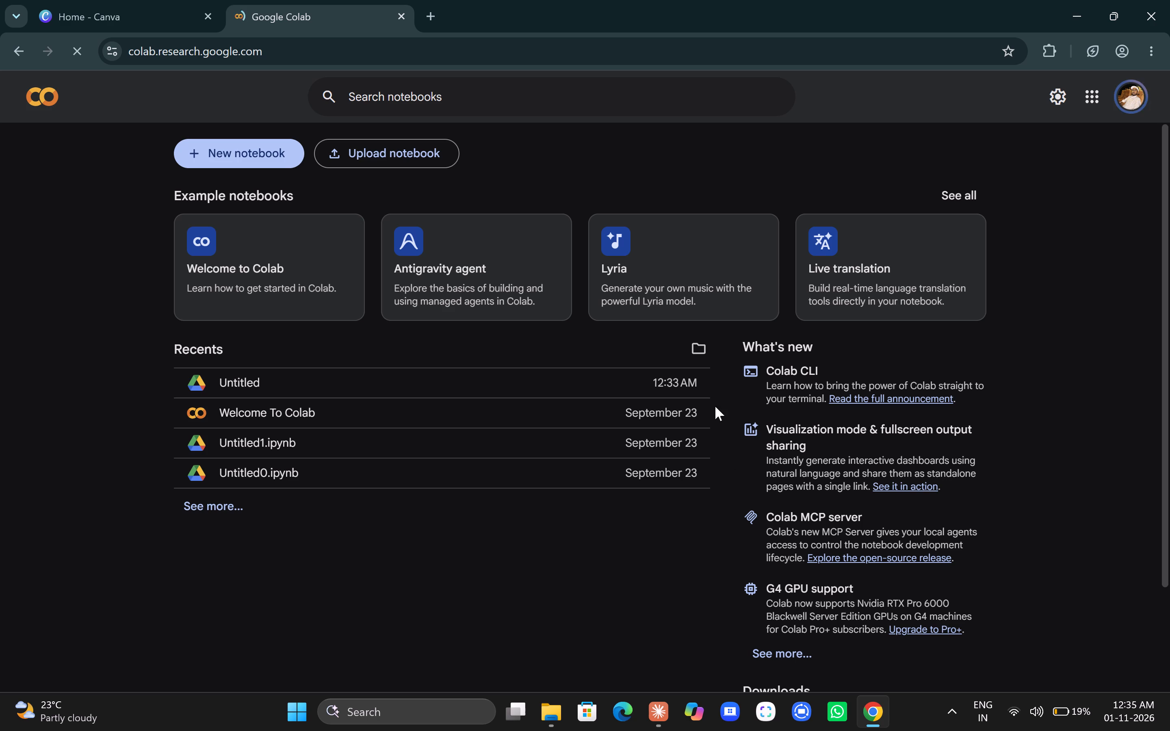
{"action": "scroll", "coordinate": [592, 316], "scroll_direction": "right", "scroll_amount": 3}
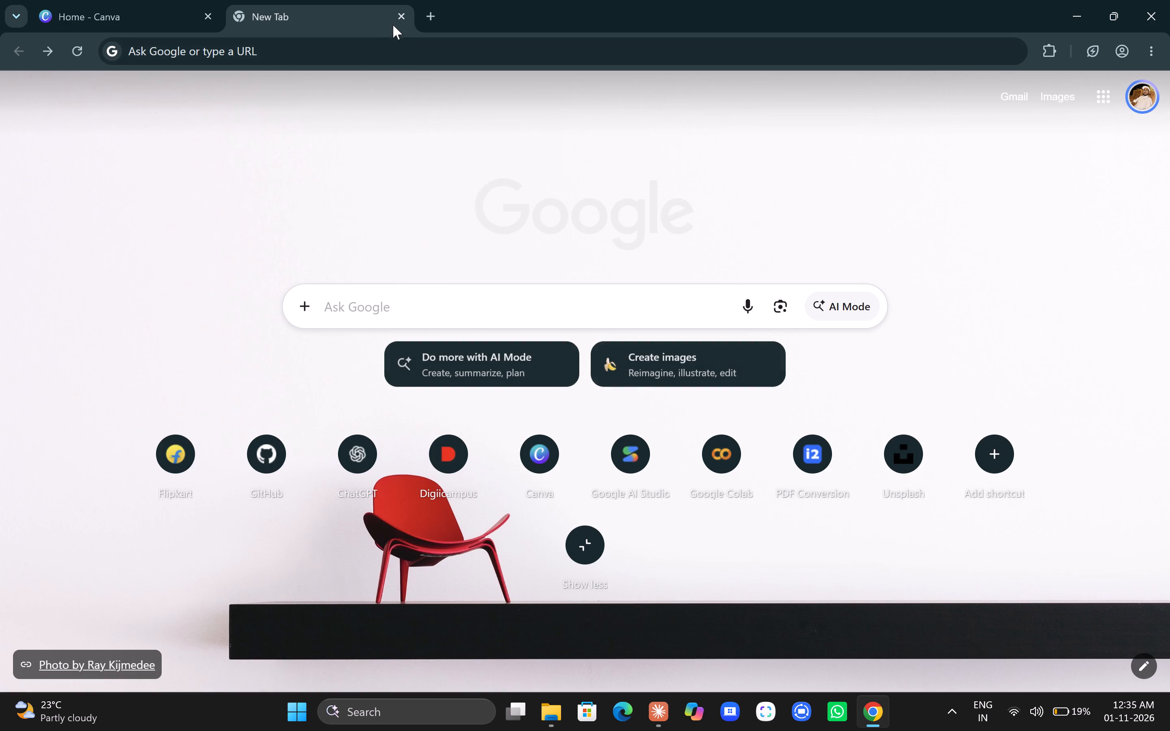
{"action": "left_click", "coordinate": [403, 14]}
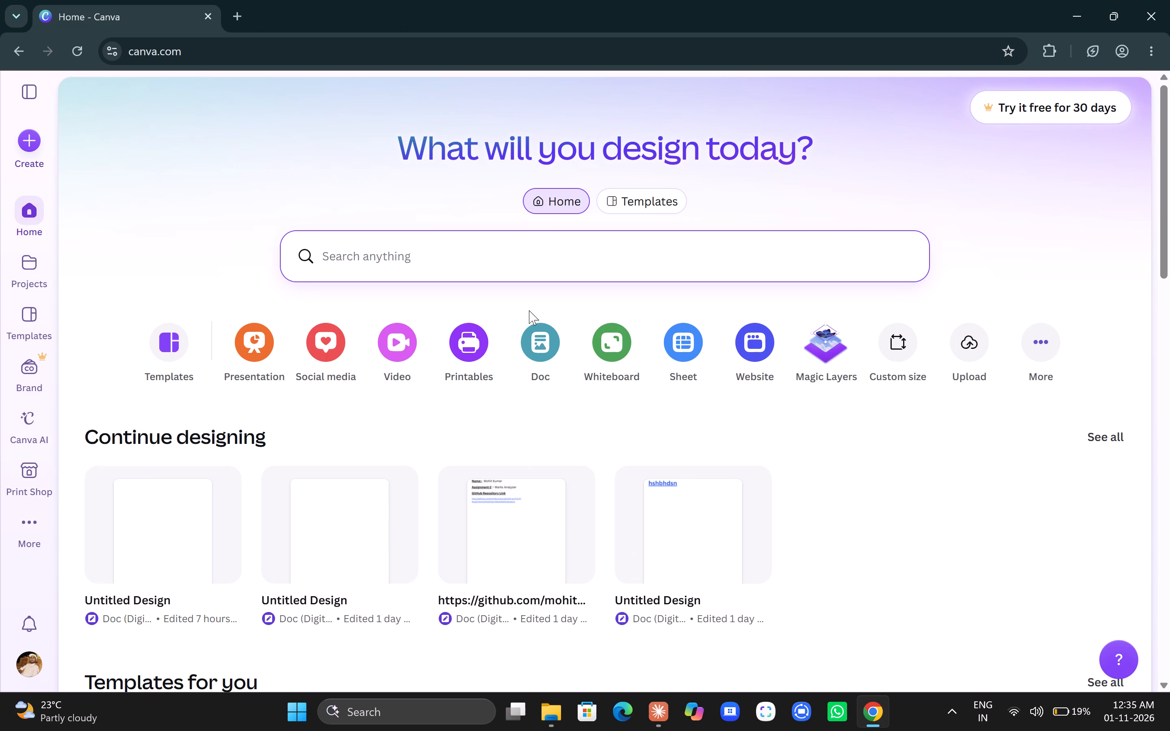
Create a new blank Doc (Digital) design in Canva and place the text cursor on its first line.
{"action": "left_click", "coordinate": [24, 139]}
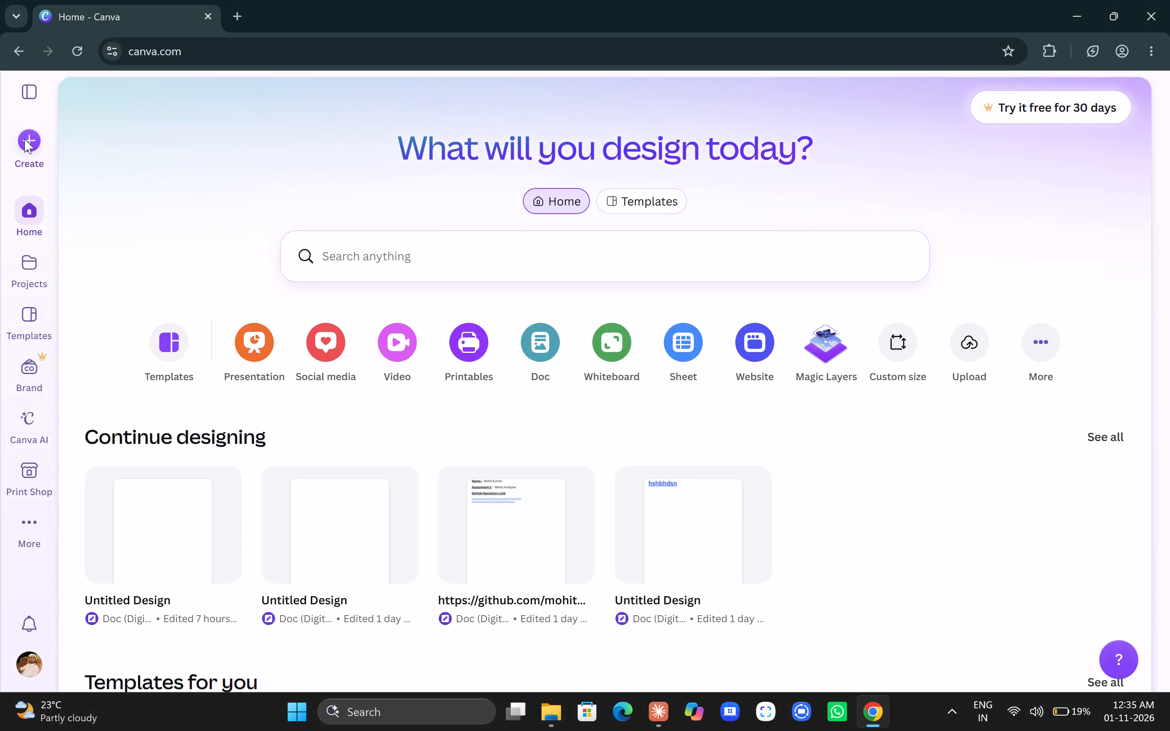
{"action": "left_click", "coordinate": [128, 409]}
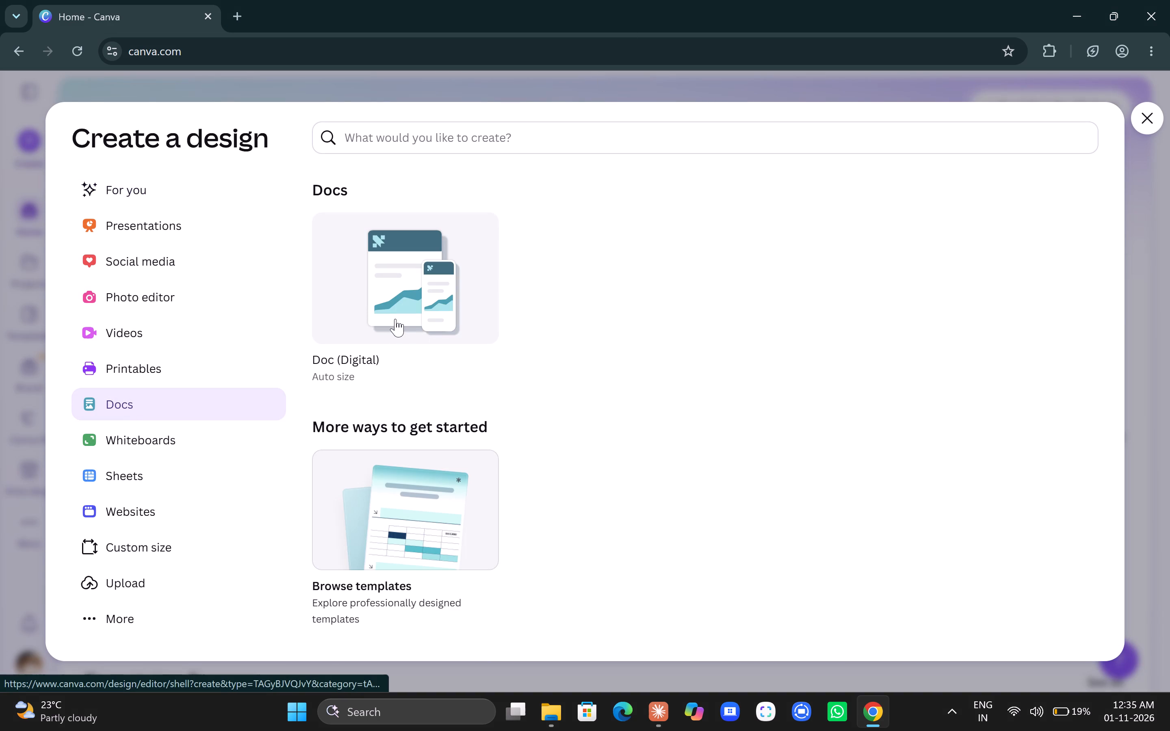
{"action": "left_click", "coordinate": [395, 319]}
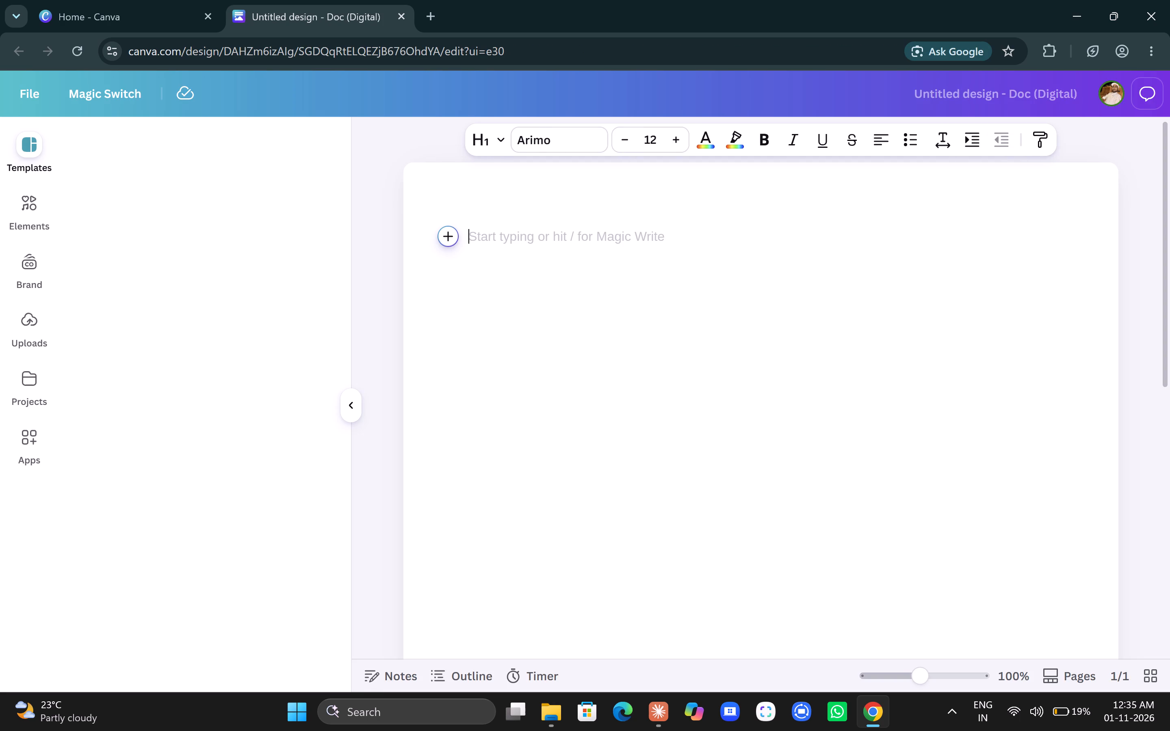
{"action": "left_click", "coordinate": [526, 235]}
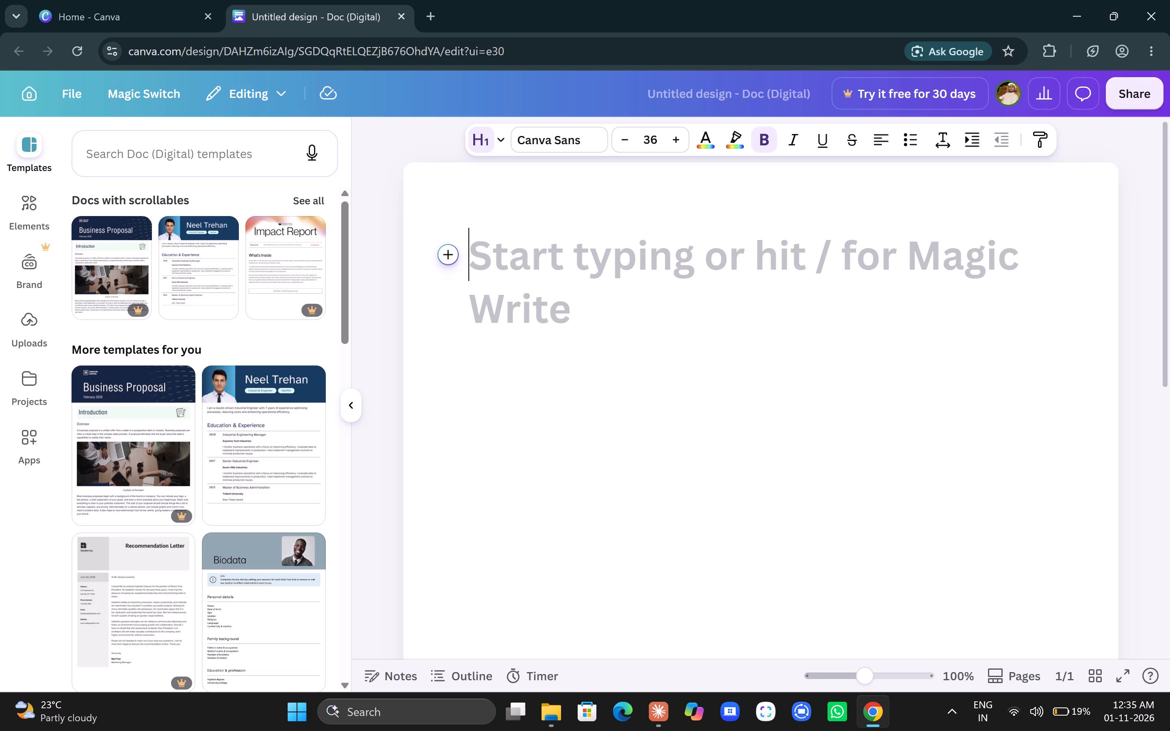
Switch to File Explorer and view the Assignment-3 folder inside FOCP Assignments on New Volume (D:).
{"action": "left_click", "coordinate": [554, 702]}
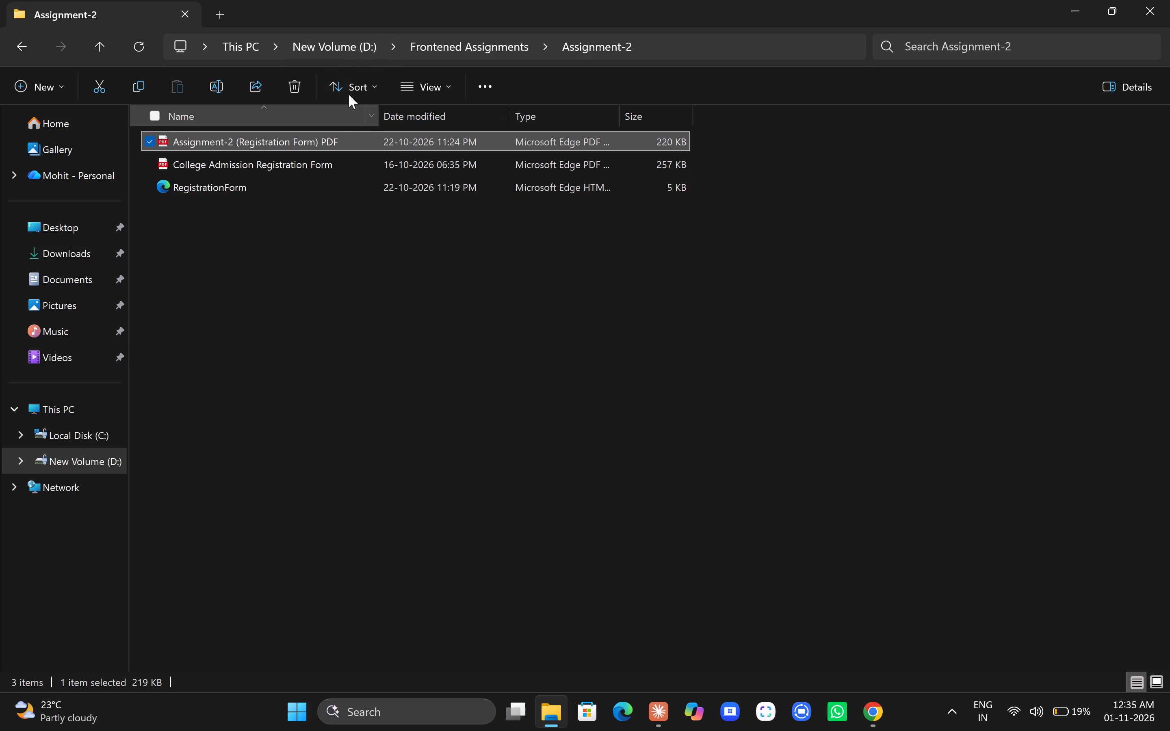
{"action": "left_click", "coordinate": [349, 42]}
{"action": "left_click", "coordinate": [230, 160]}
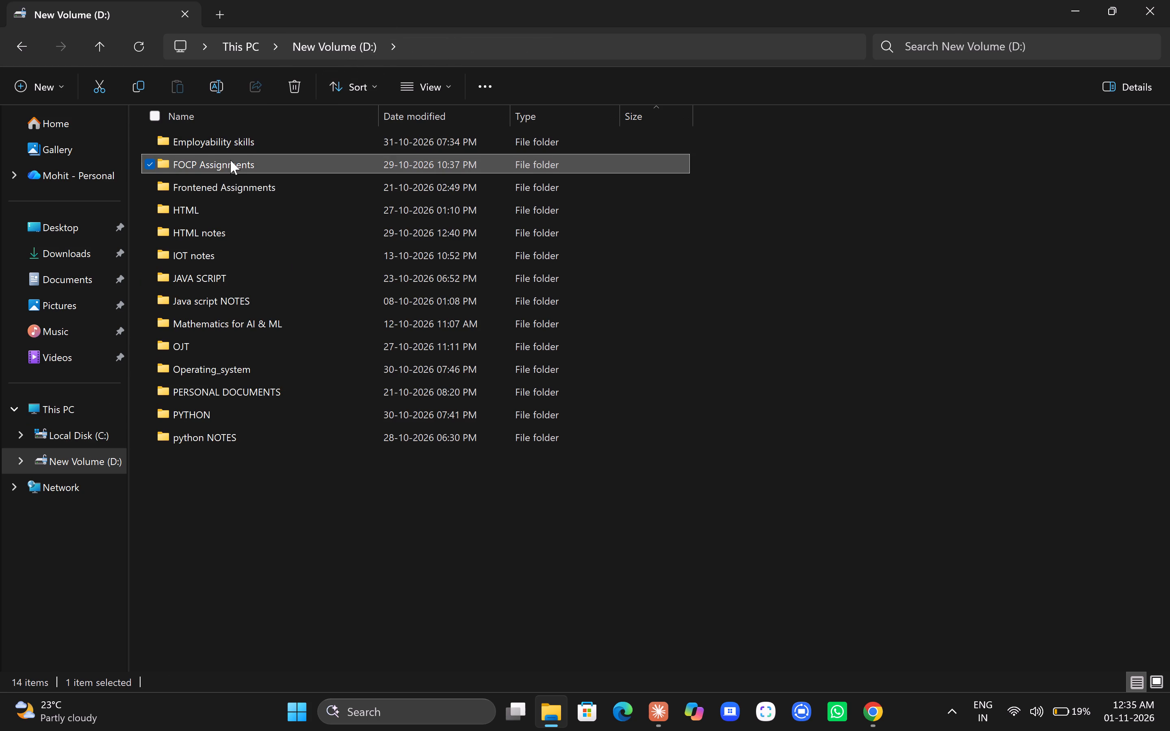
{"action": "key", "text": "Return"}
{"action": "left_click", "coordinate": [223, 188]}
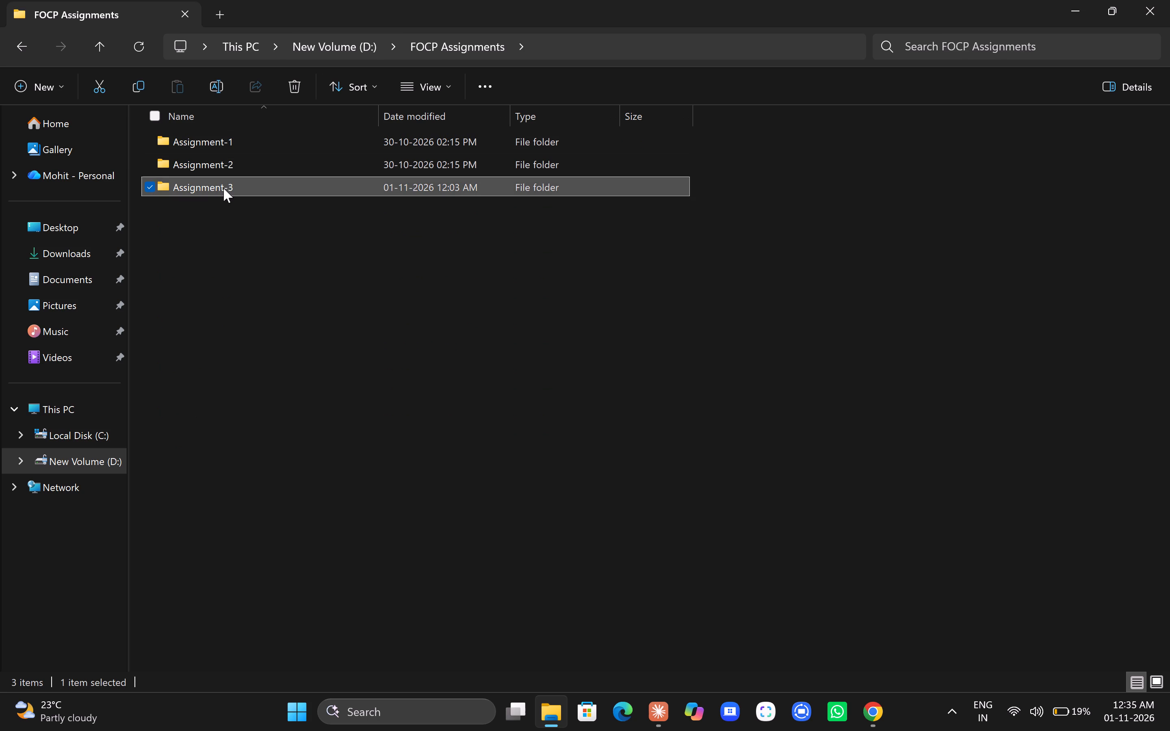
{"action": "key", "text": "Return"}
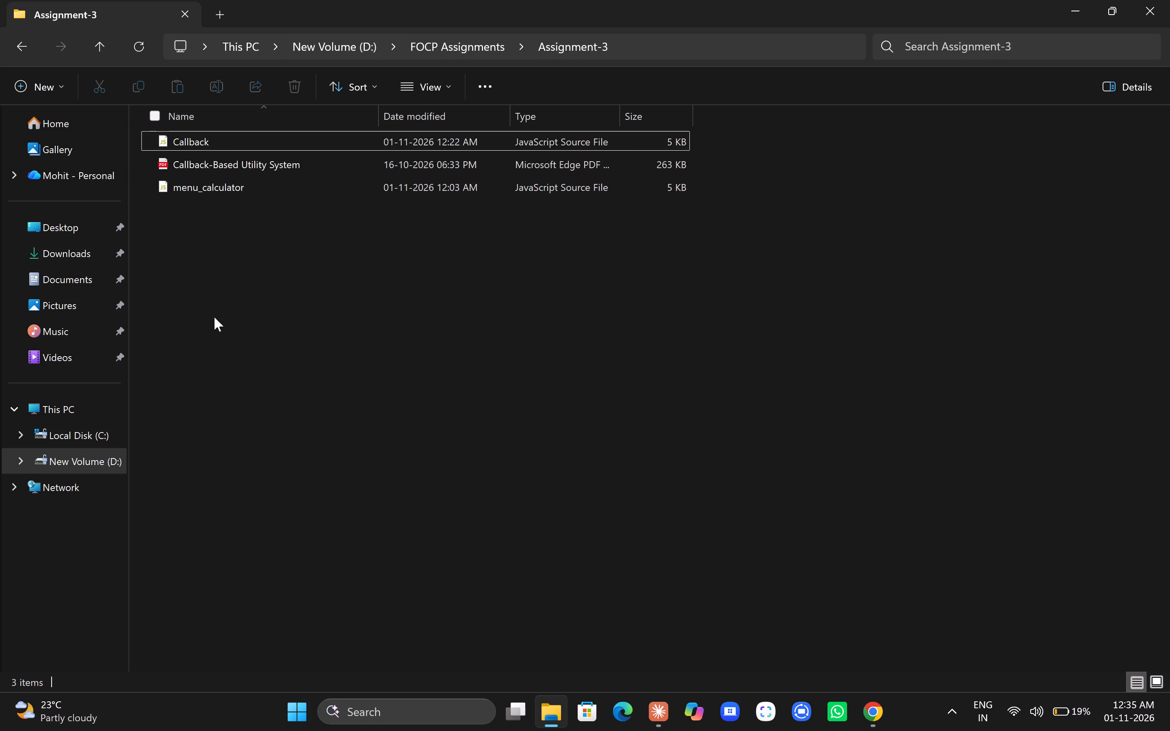
{"action": "left_click", "coordinate": [268, 234]}
Open the Assignment-2 (Marks Analyzer) PDF from the Assignment-2 folder of FOCP Assignments.
{"action": "left_click", "coordinate": [427, 39]}
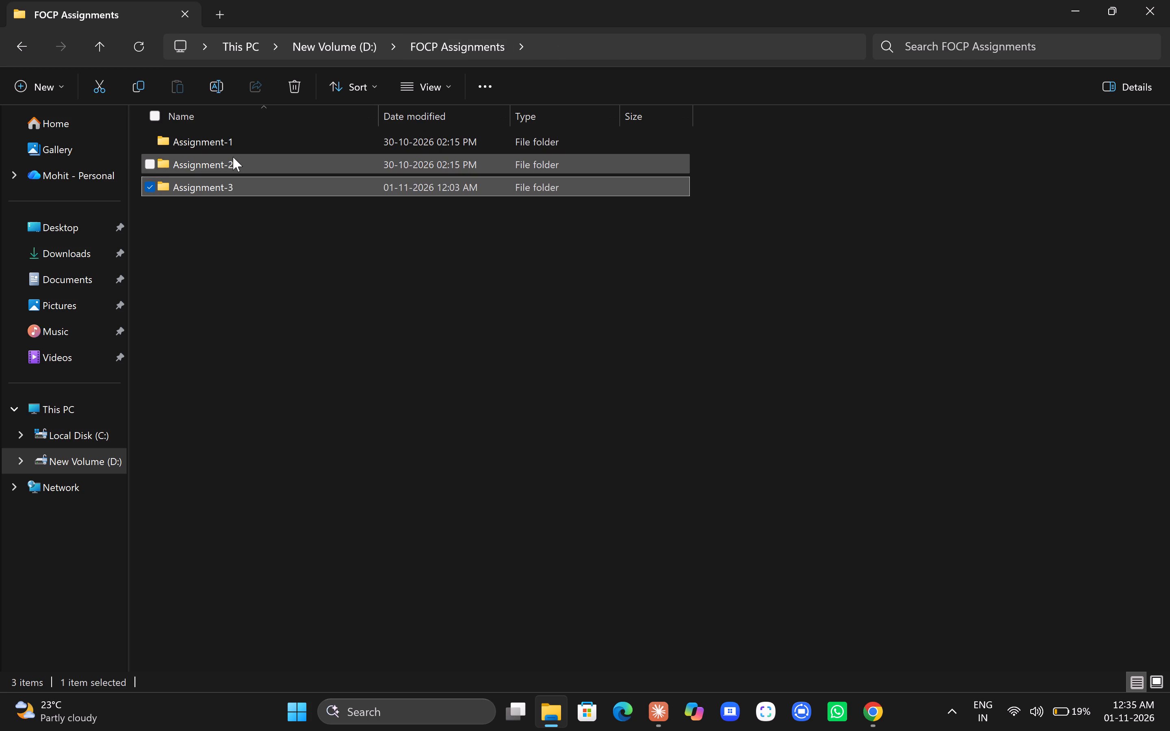
{"action": "left_click", "coordinate": [233, 157]}
{"action": "key", "text": "Return"}
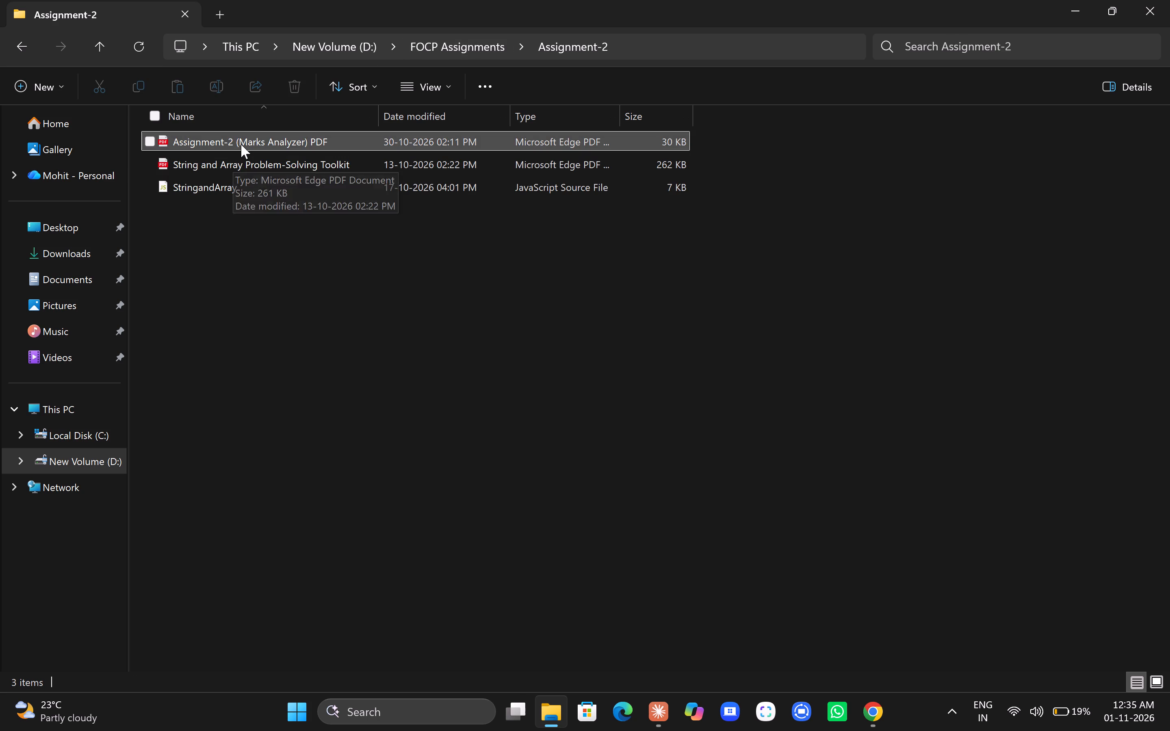
{"action": "left_click", "coordinate": [241, 145]}
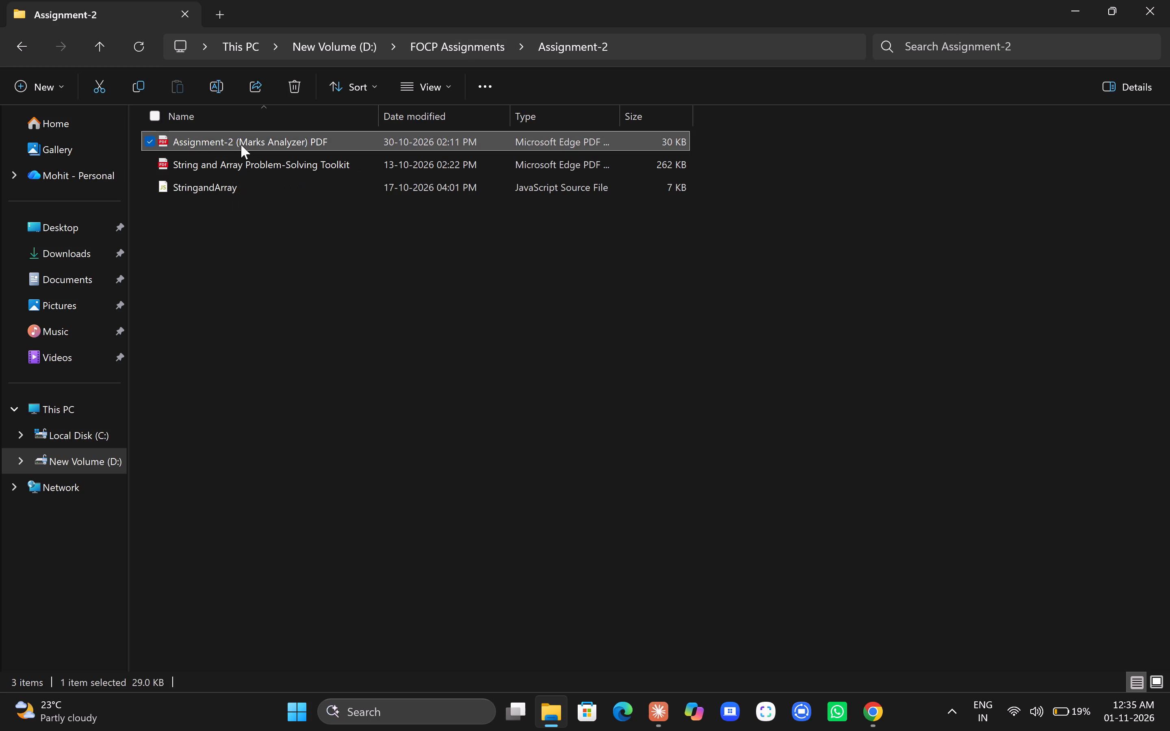
{"action": "key", "text": "Return"}
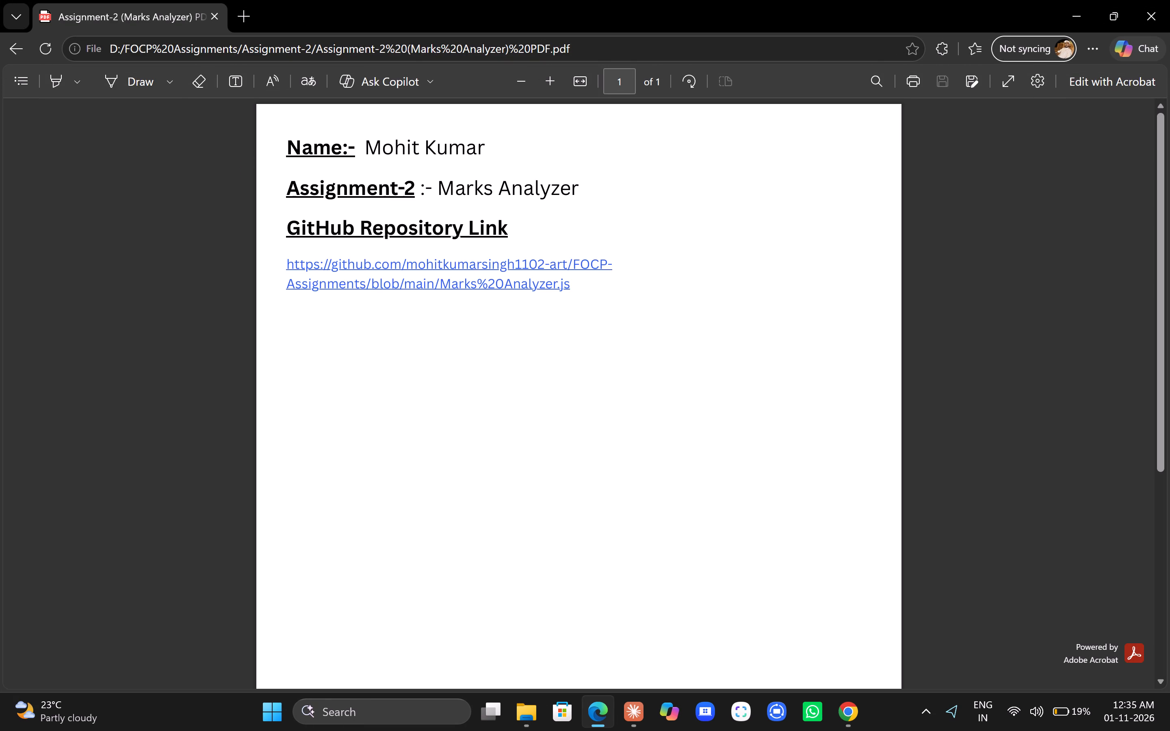
Copy the name, Assignment-2 and GitHub Repository Link lines from the PDF and paste them into the blank Canva doc.
{"action": "left_click_drag", "start_coordinate": [514, 232], "coordinate": [312, 151]}
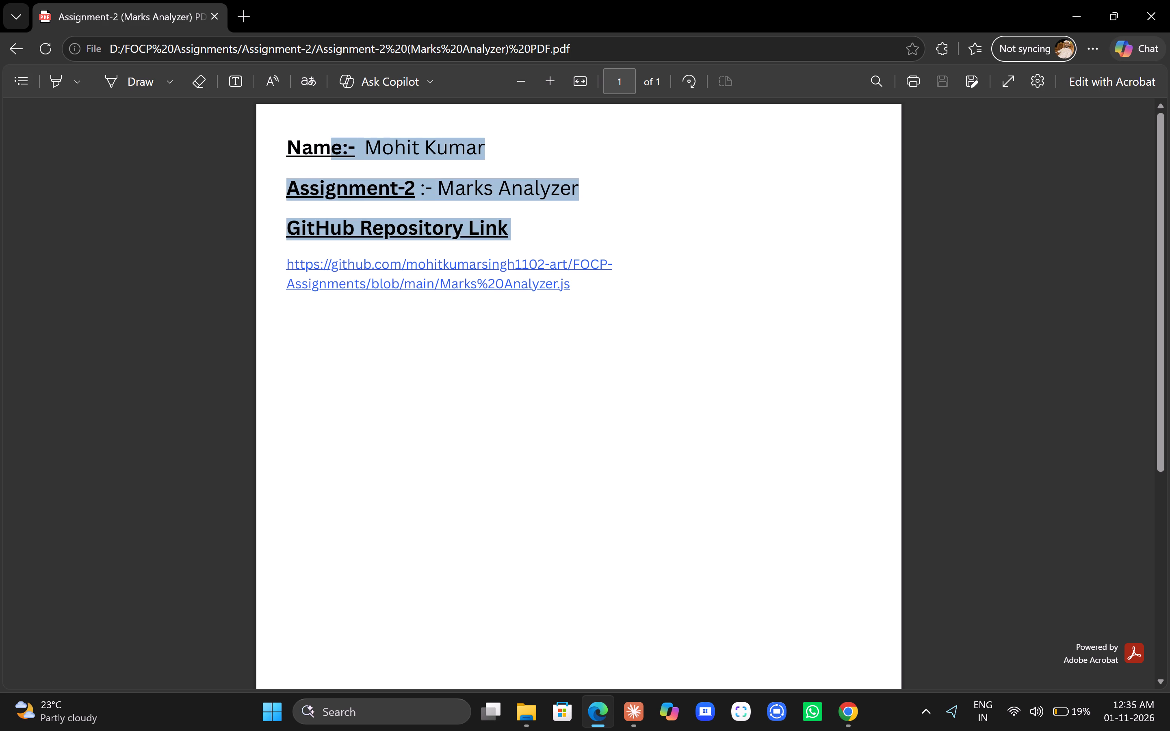
{"action": "left_click_drag", "start_coordinate": [312, 151], "coordinate": [265, 139]}
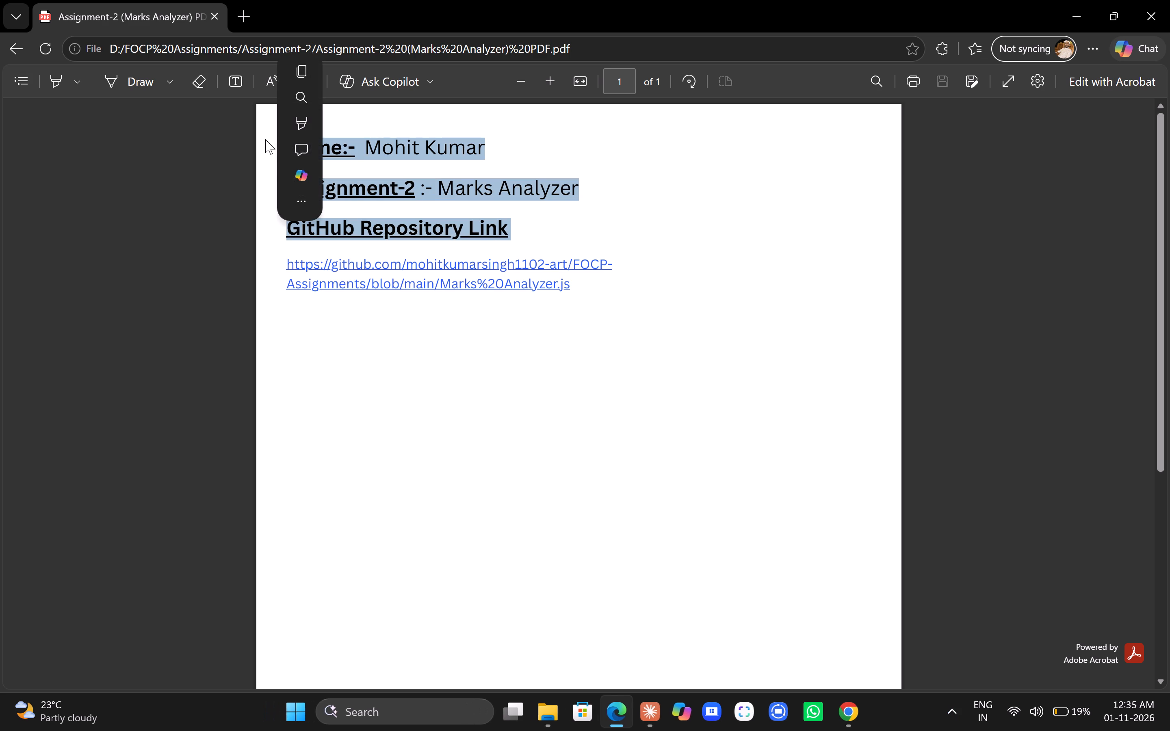
{"action": "key", "text": "ctrl+c"}
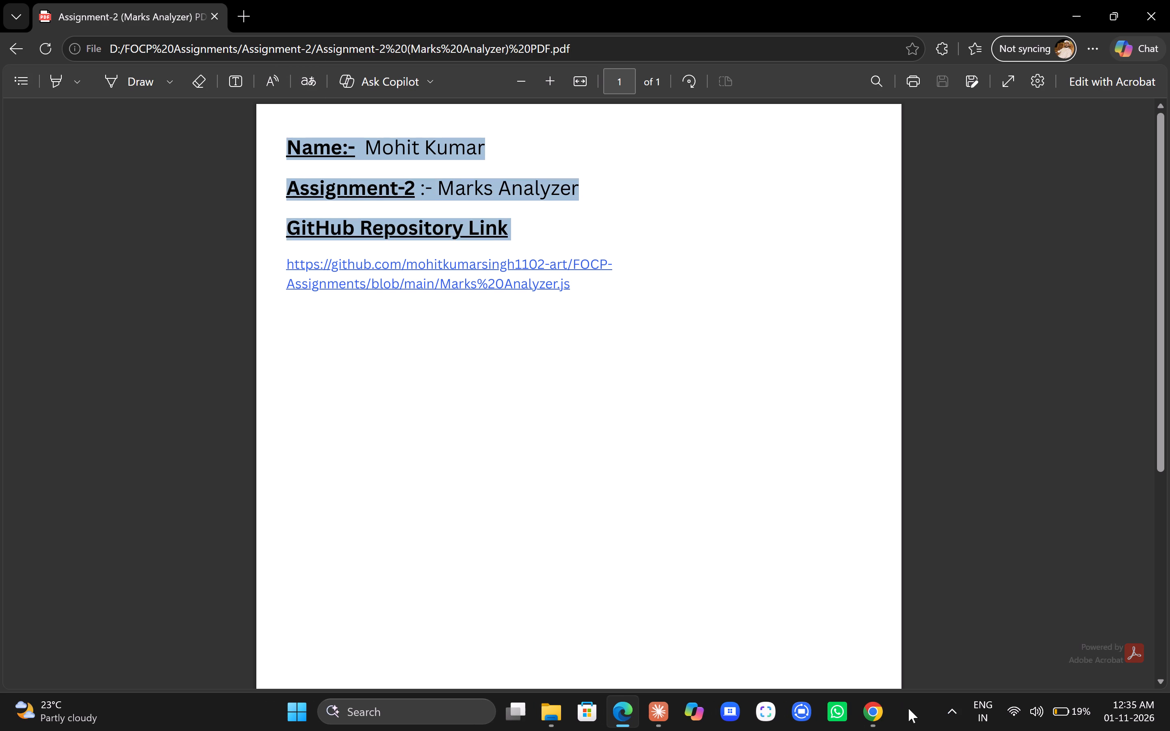
{"action": "left_click", "coordinate": [889, 719]}
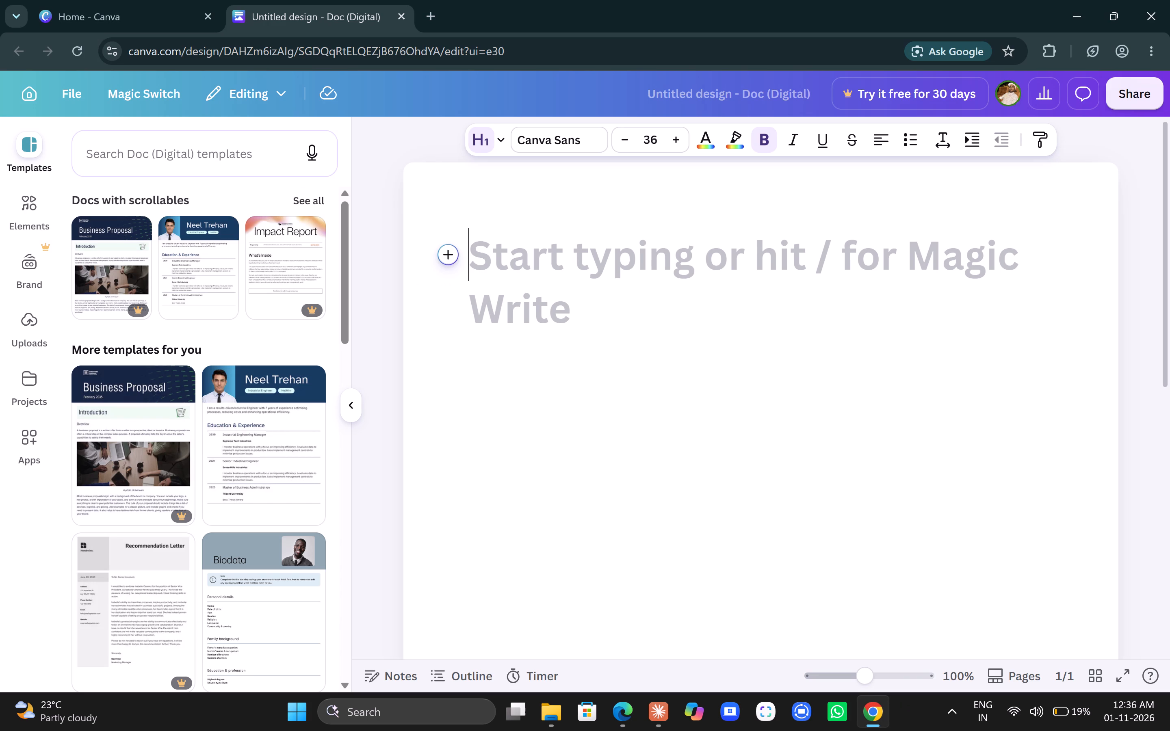
{"action": "key", "text": "ctrl+v"}
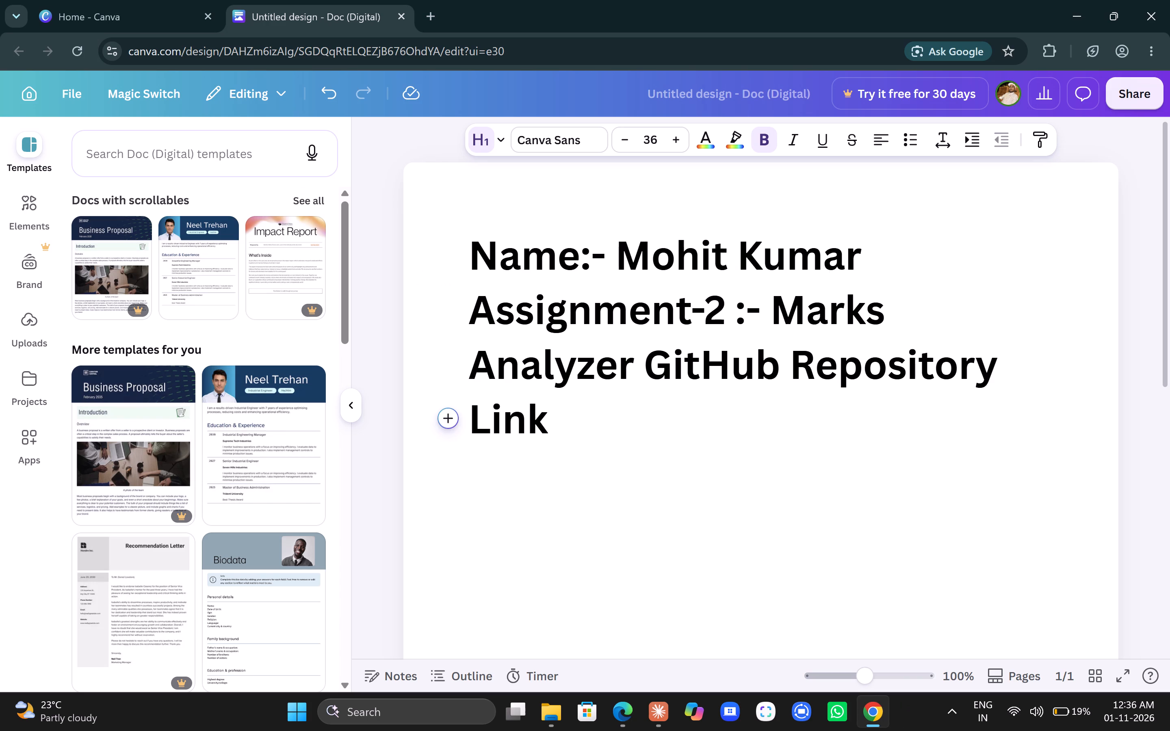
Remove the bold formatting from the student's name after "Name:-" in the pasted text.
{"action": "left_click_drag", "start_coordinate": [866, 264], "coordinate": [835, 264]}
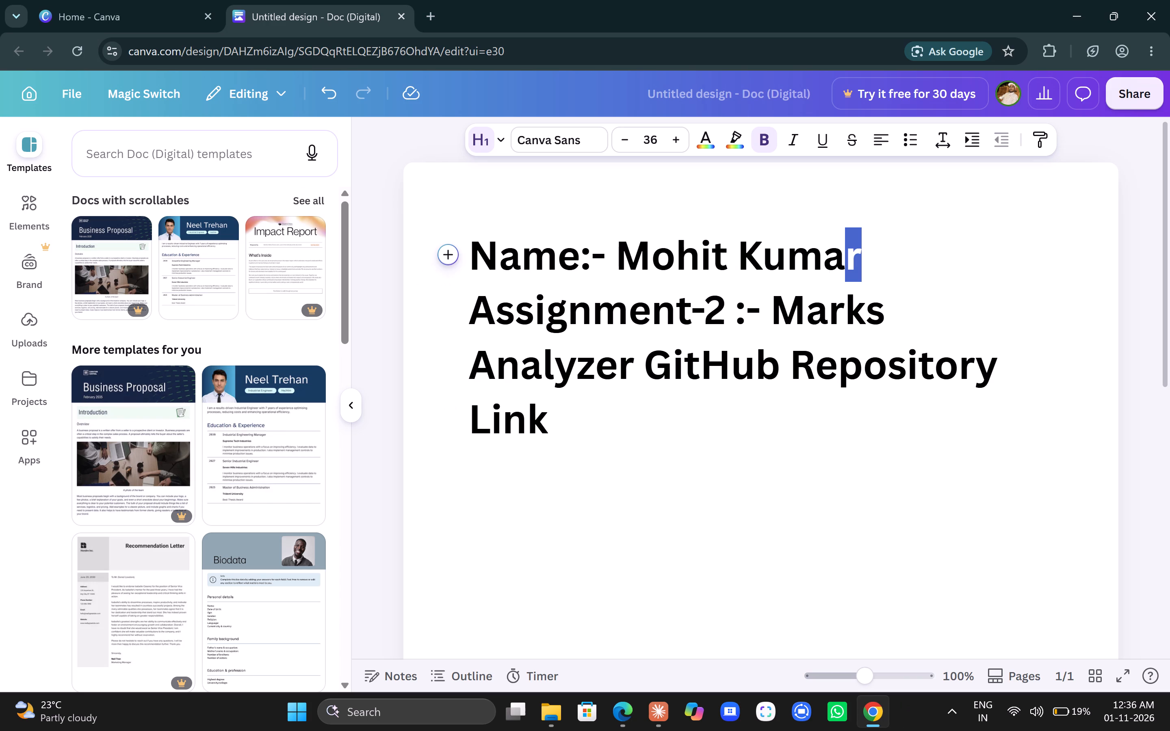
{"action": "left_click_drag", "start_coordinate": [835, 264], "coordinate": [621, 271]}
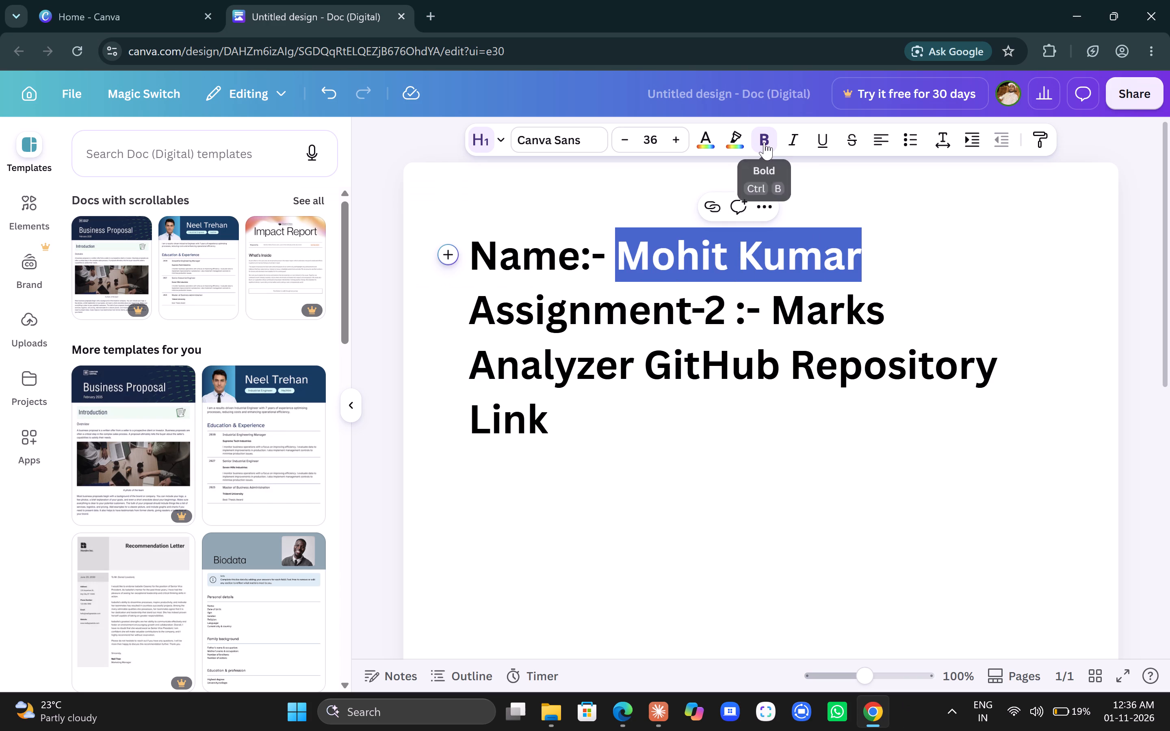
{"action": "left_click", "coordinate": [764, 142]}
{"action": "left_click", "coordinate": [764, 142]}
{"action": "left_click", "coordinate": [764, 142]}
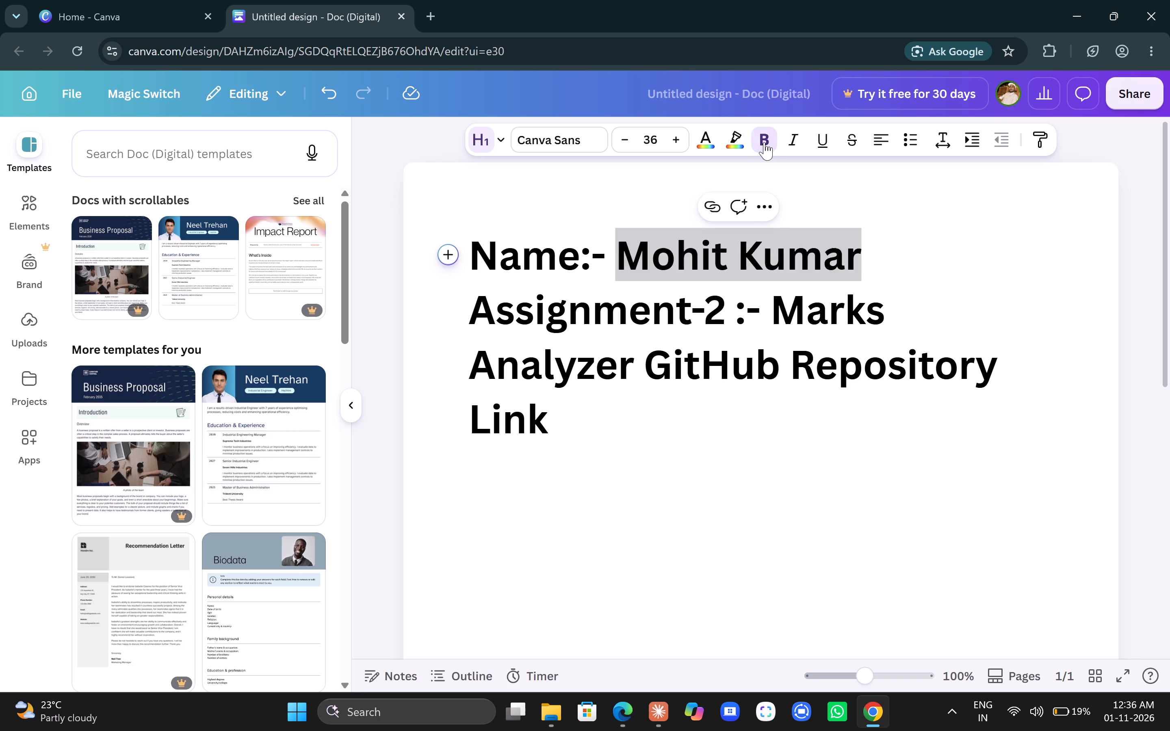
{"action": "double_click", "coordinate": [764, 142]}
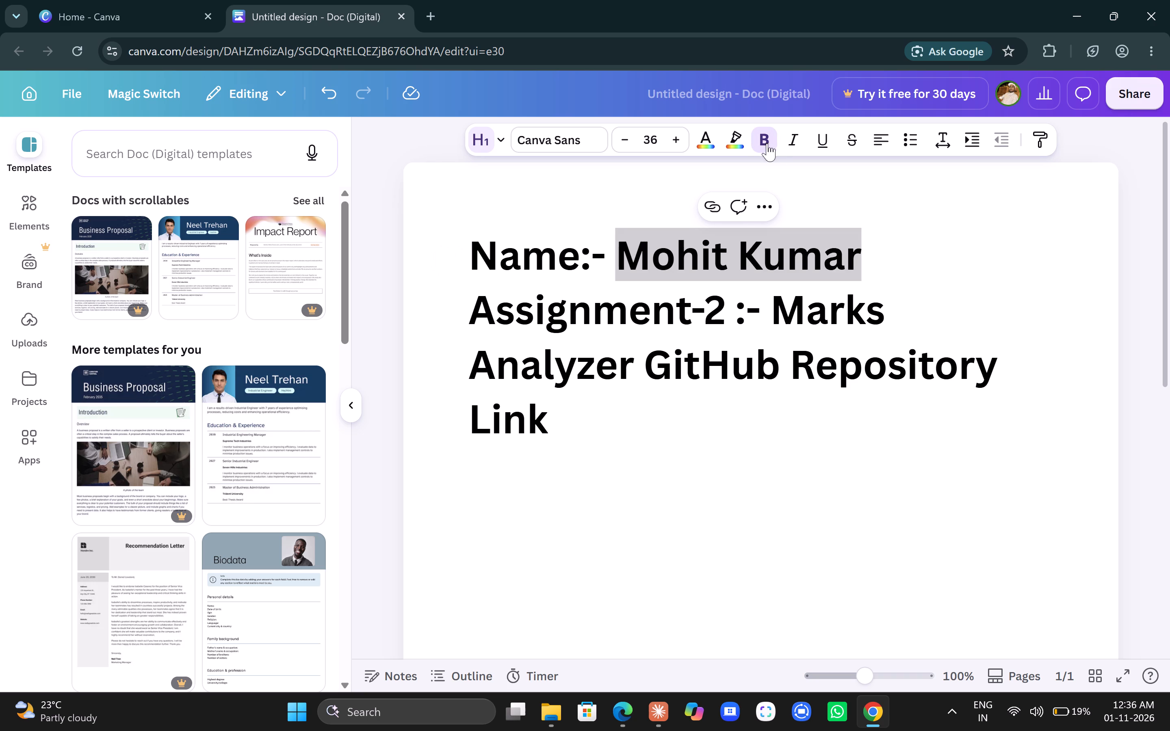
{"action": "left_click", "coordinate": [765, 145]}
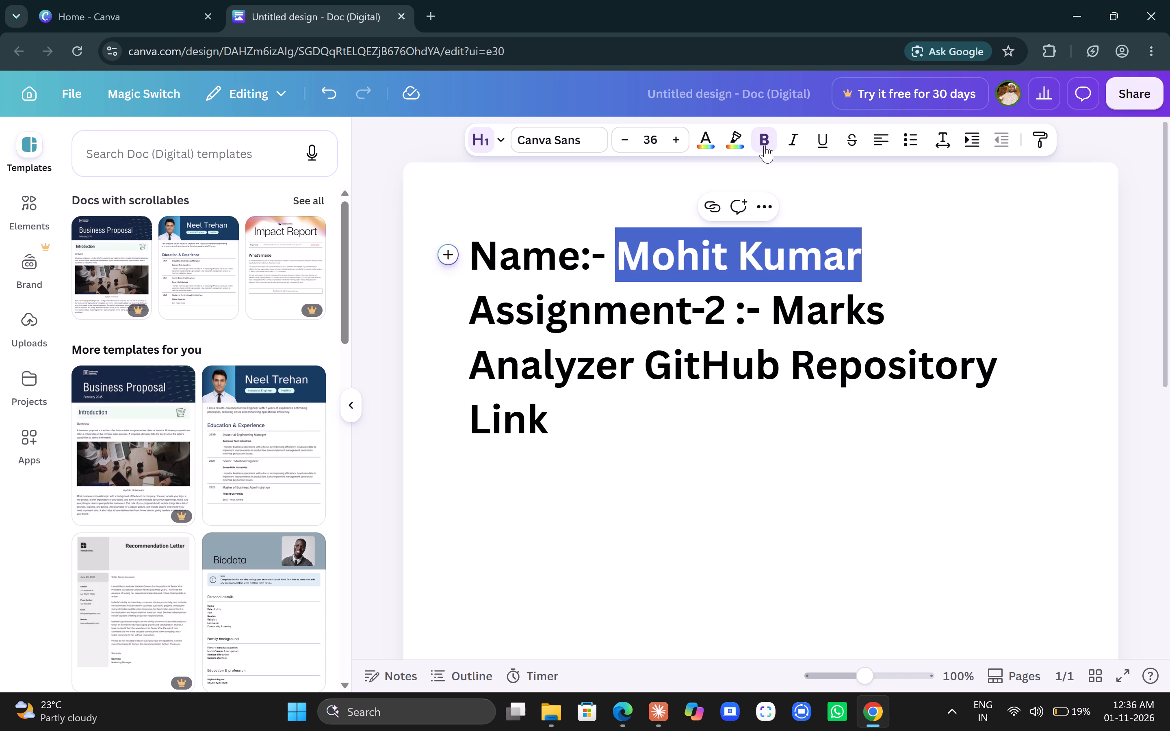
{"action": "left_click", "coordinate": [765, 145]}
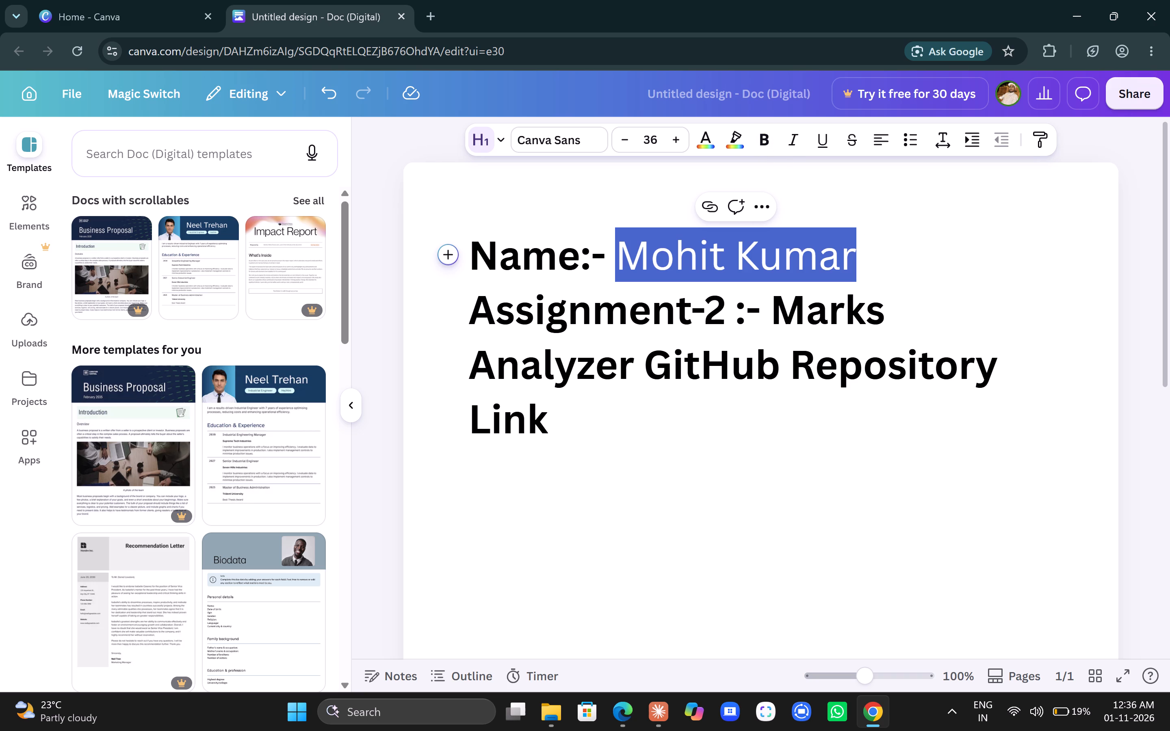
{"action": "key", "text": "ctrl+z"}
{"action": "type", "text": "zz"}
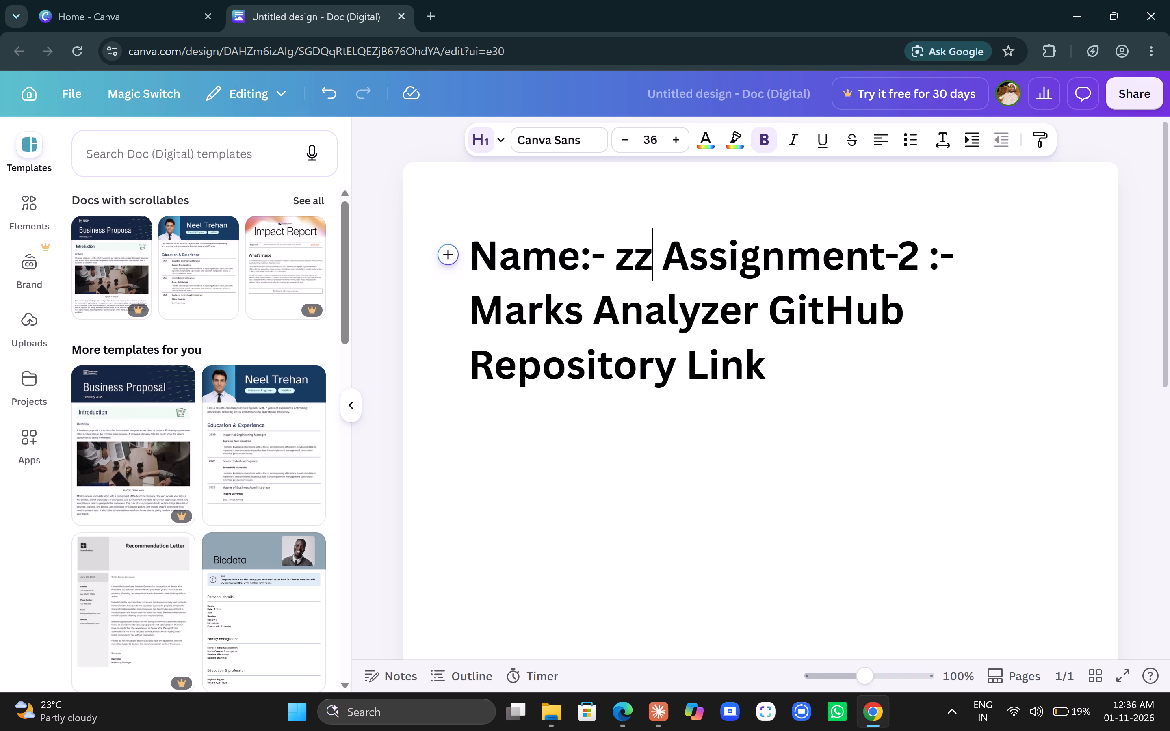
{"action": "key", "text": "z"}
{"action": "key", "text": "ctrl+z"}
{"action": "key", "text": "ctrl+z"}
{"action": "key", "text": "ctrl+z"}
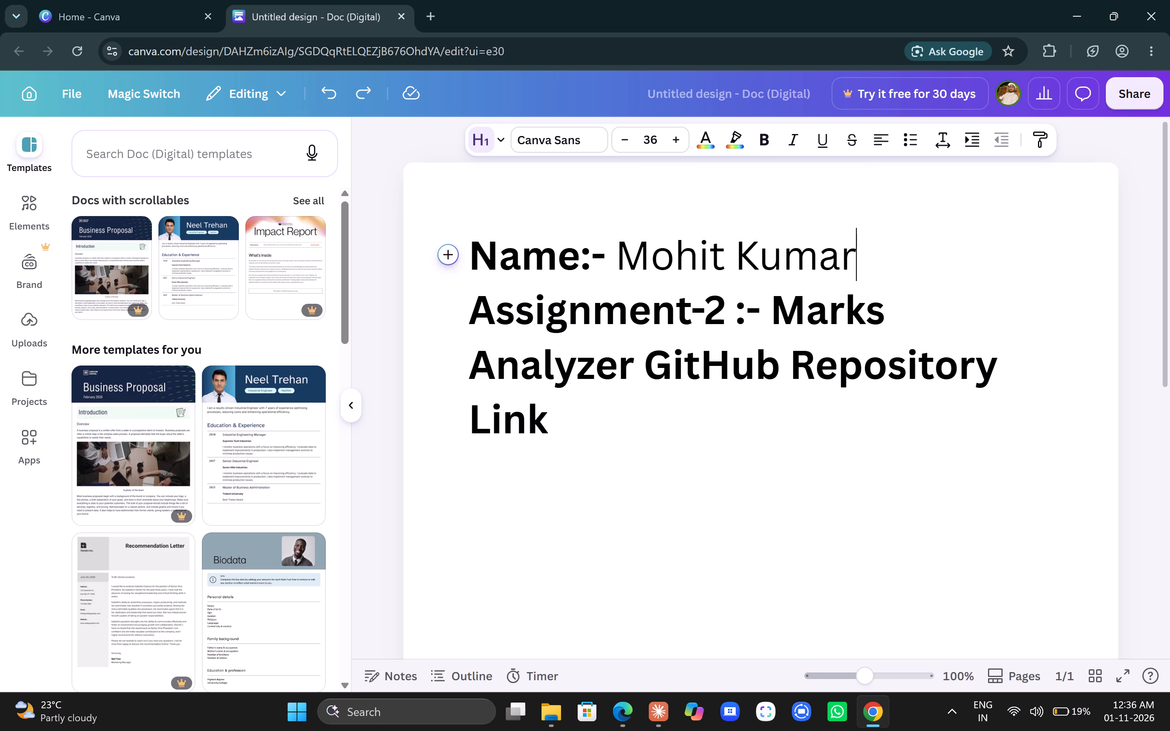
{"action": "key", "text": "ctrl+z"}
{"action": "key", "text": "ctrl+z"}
Recopy the name, Assignment-2 and GitHub Repository Link lines from the PDF in Edge and paste them non-bold over the Canva doc's existing text.
{"action": "left_click", "coordinate": [627, 713]}
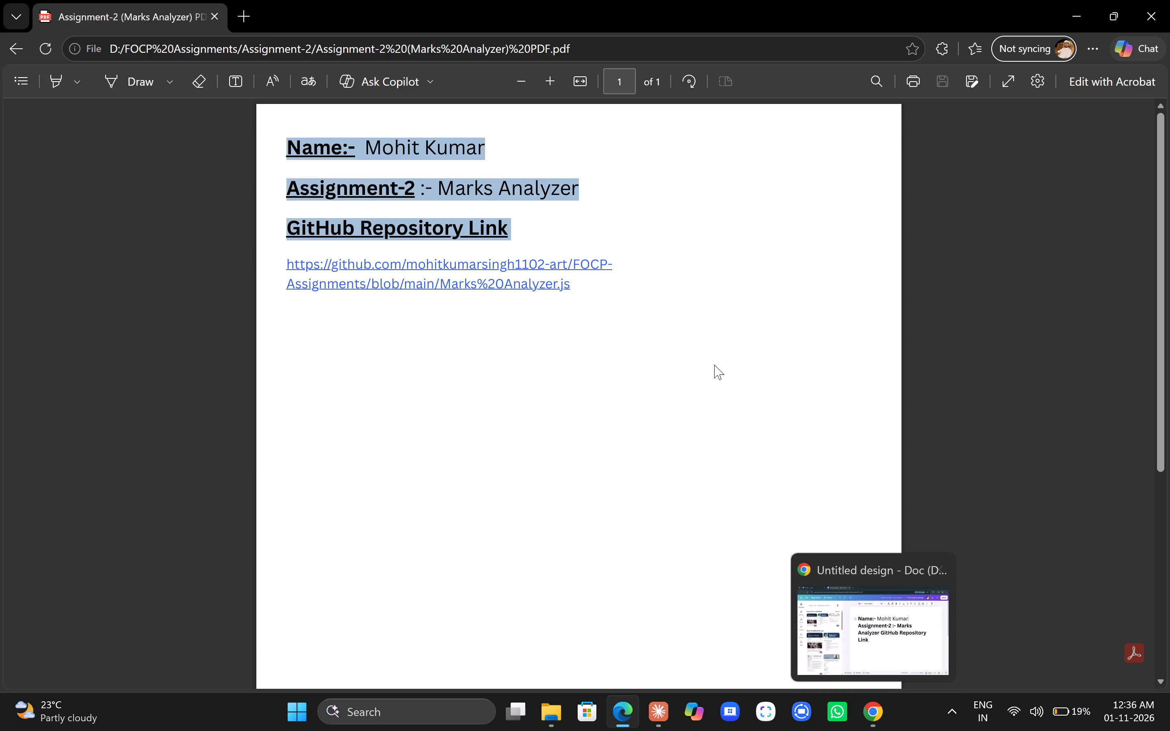
{"action": "left_click", "coordinate": [691, 343]}
{"action": "left_click_drag", "start_coordinate": [519, 226], "coordinate": [420, 196]}
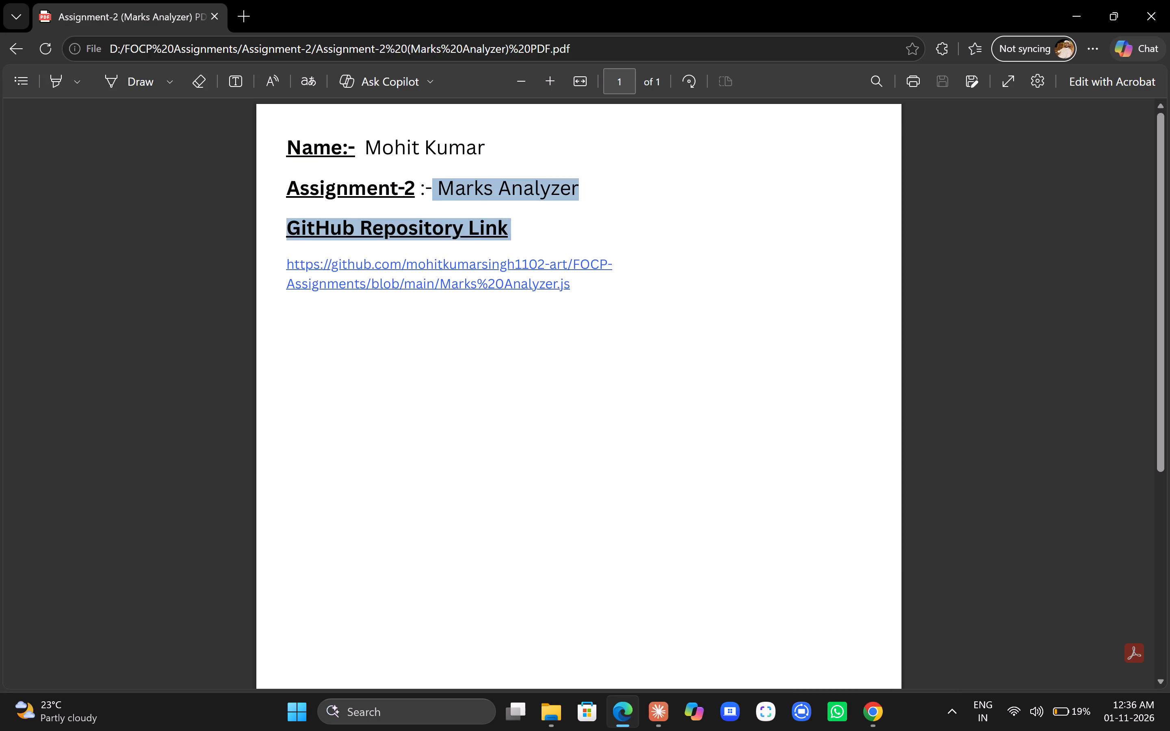
{"action": "left_click_drag", "start_coordinate": [420, 196], "coordinate": [277, 138]}
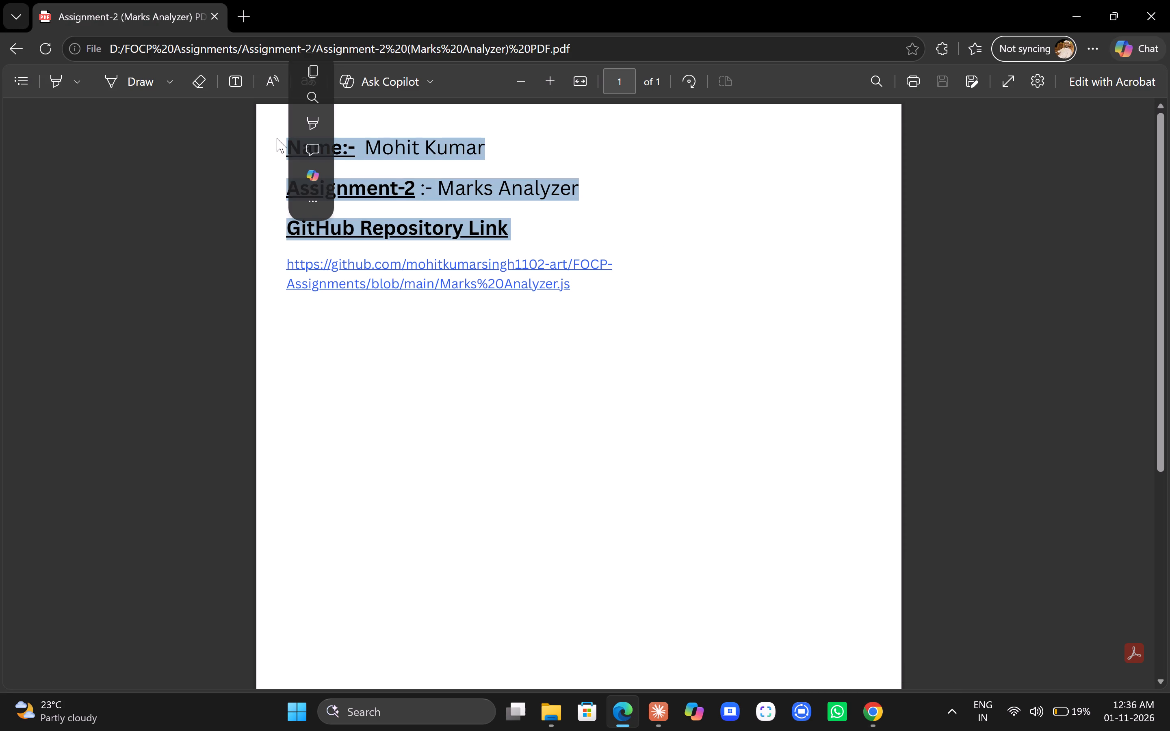
{"action": "key", "text": "ctrl+c"}
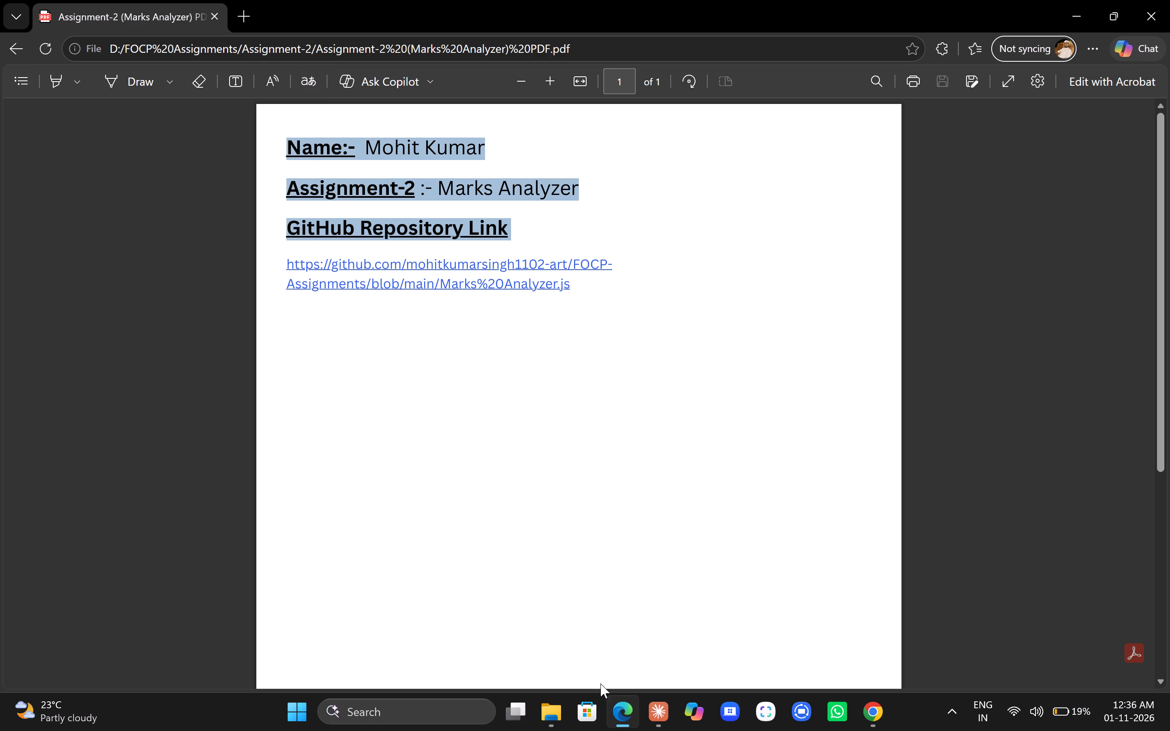
{"action": "left_click", "coordinate": [872, 710]}
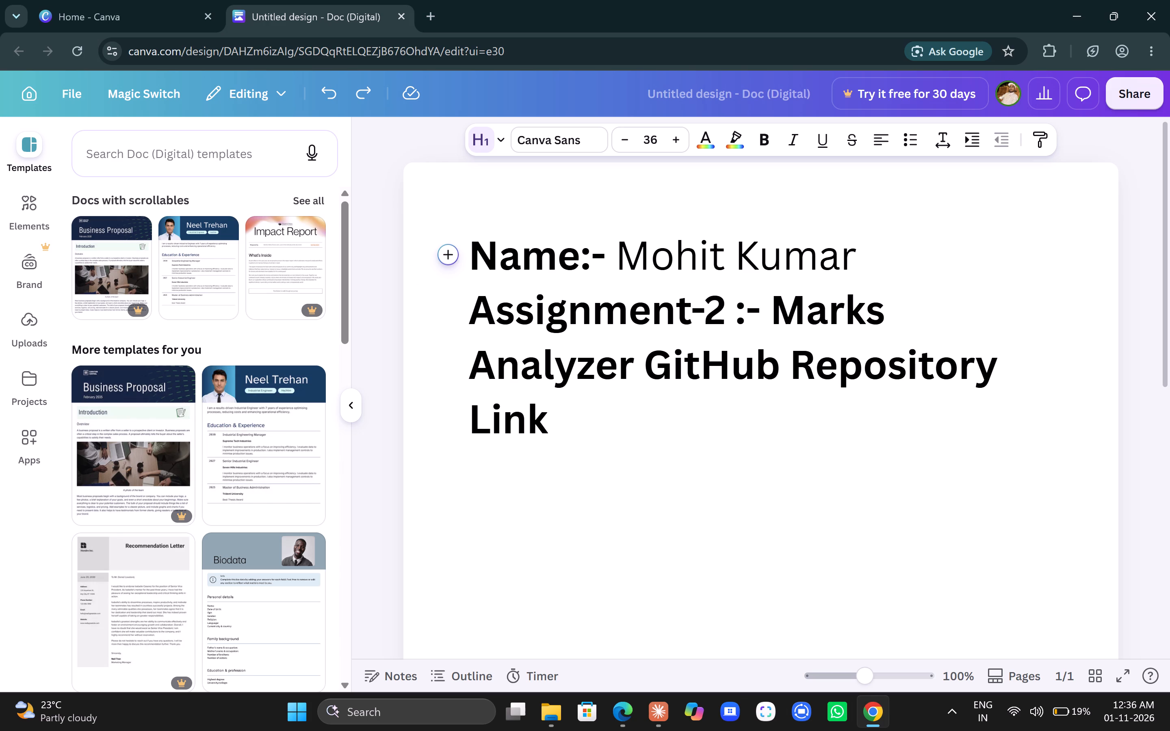
{"action": "left_click_drag", "start_coordinate": [573, 443], "coordinate": [456, 248]}
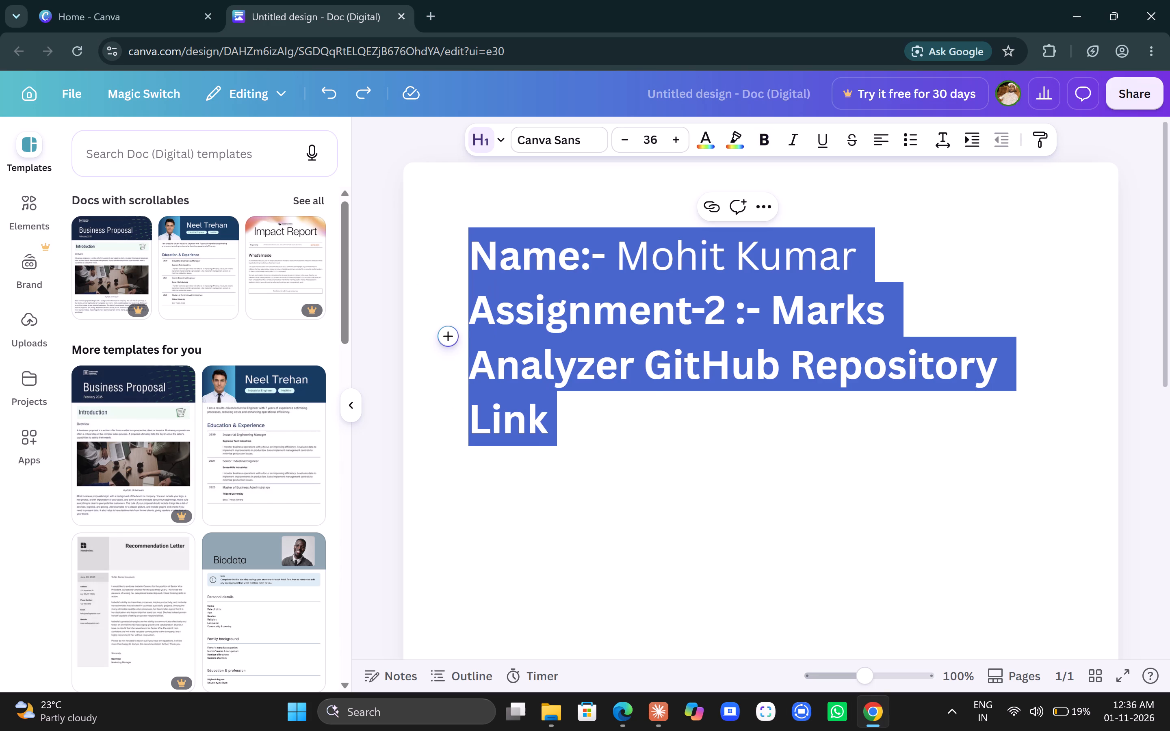
{"action": "key", "text": "BackSpace"}
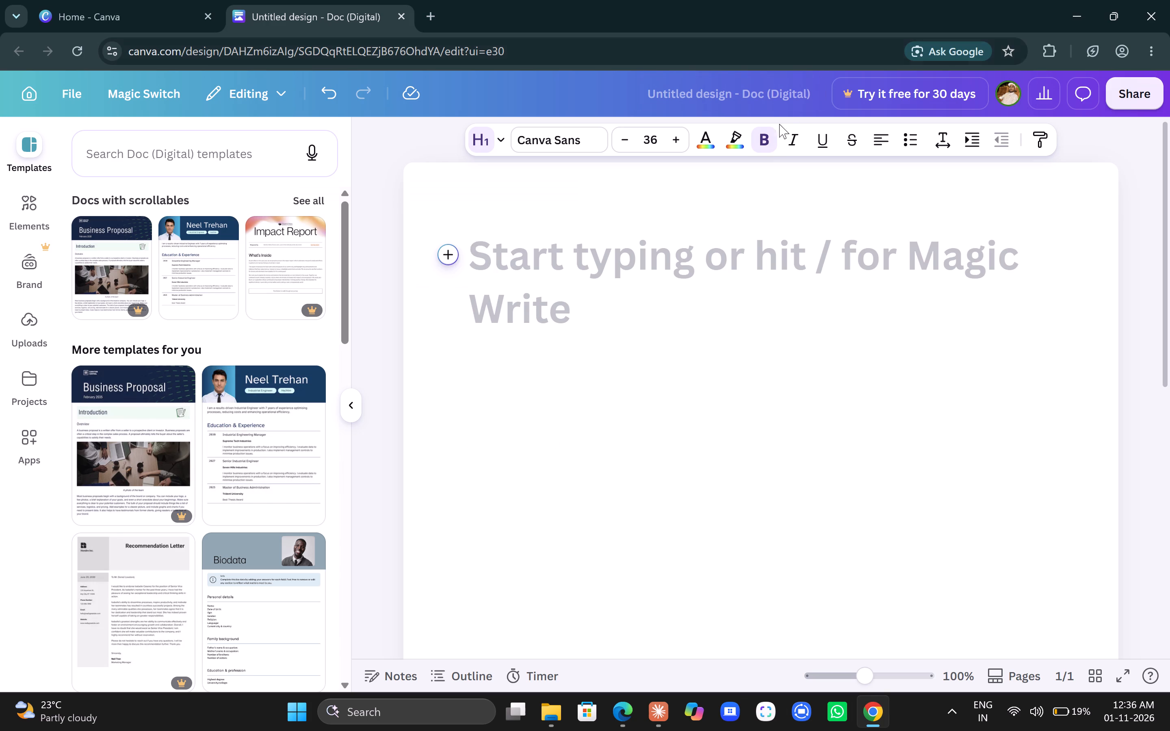
{"action": "left_click", "coordinate": [769, 141]}
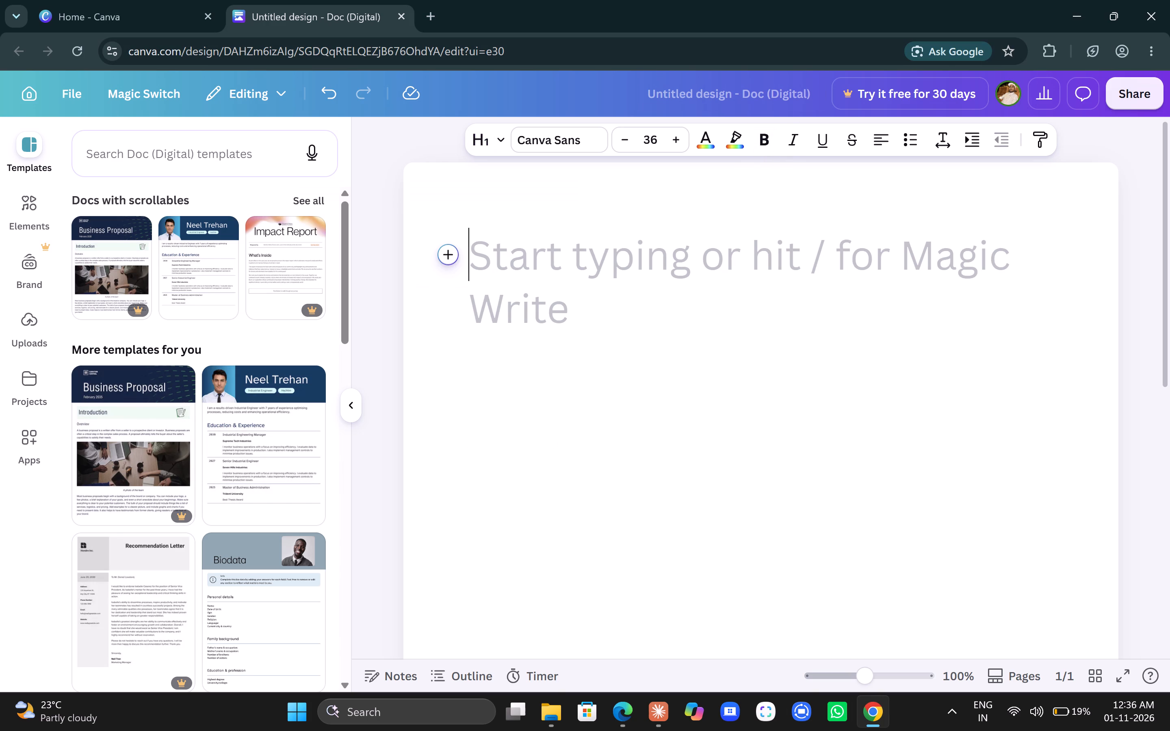
{"action": "key", "text": "ctrl+v"}
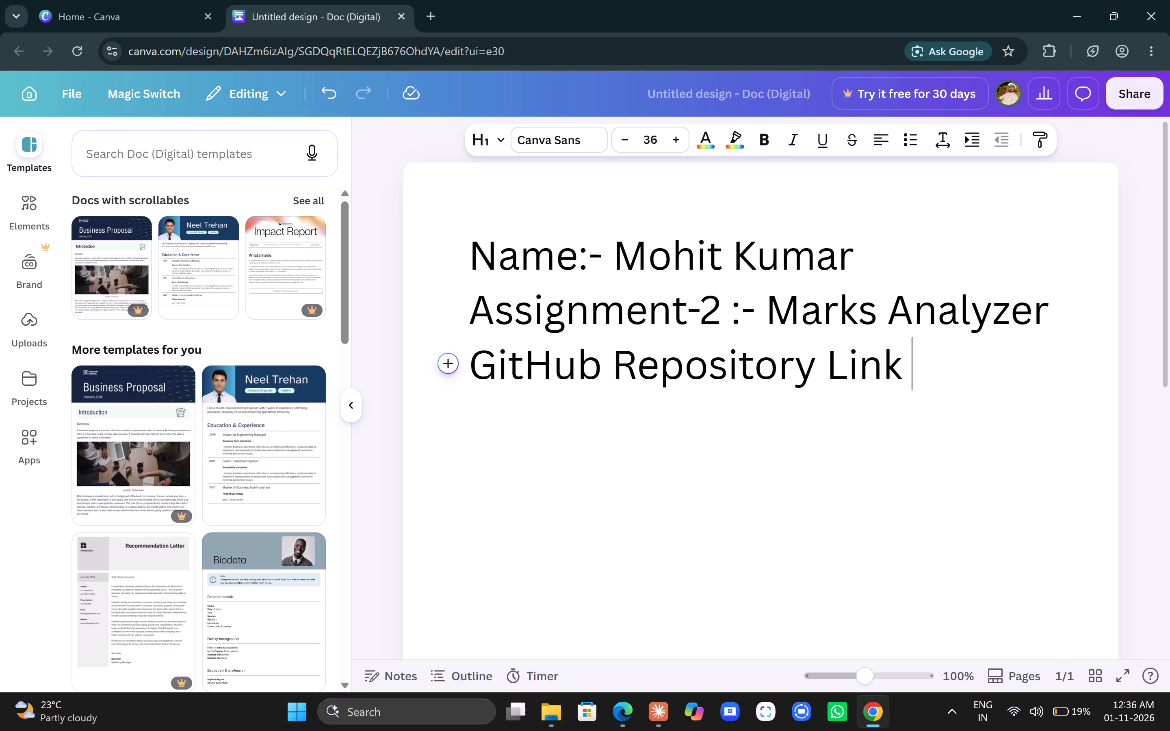
Following the PDF's heading style, make the label "Name" in the Canva doc bold and underlined, without italics.
{"action": "left_click", "coordinate": [618, 712]}
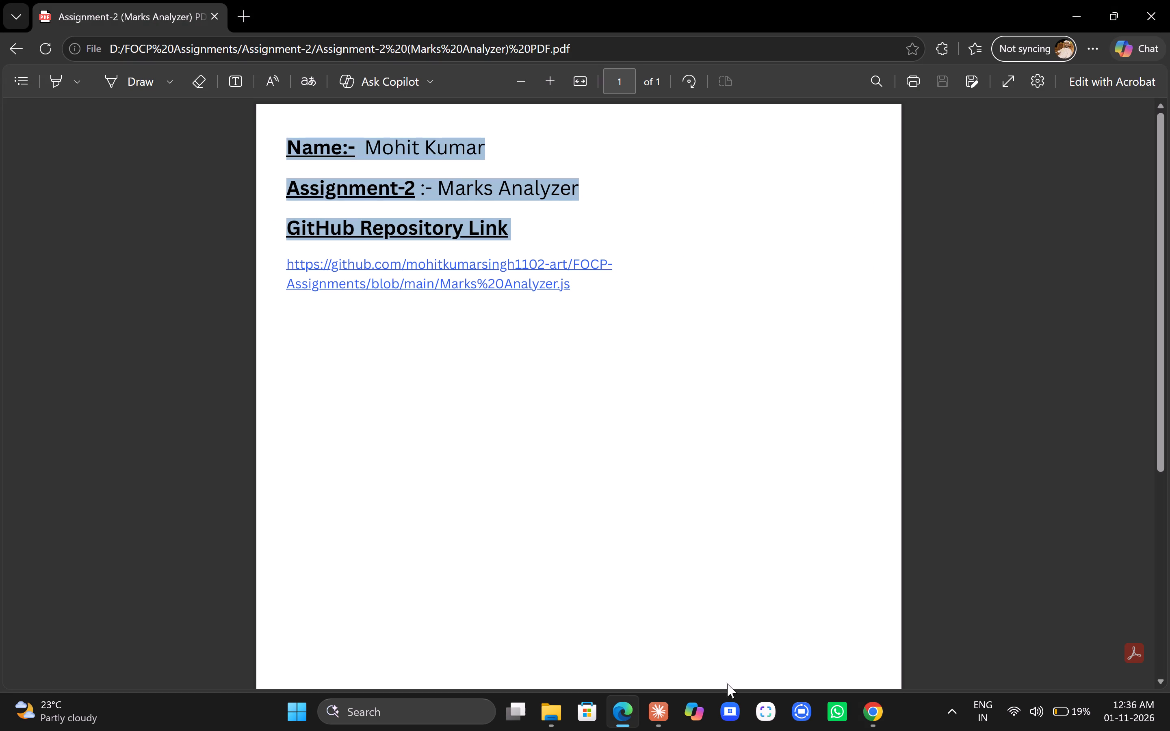
{"action": "left_click", "coordinate": [874, 720]}
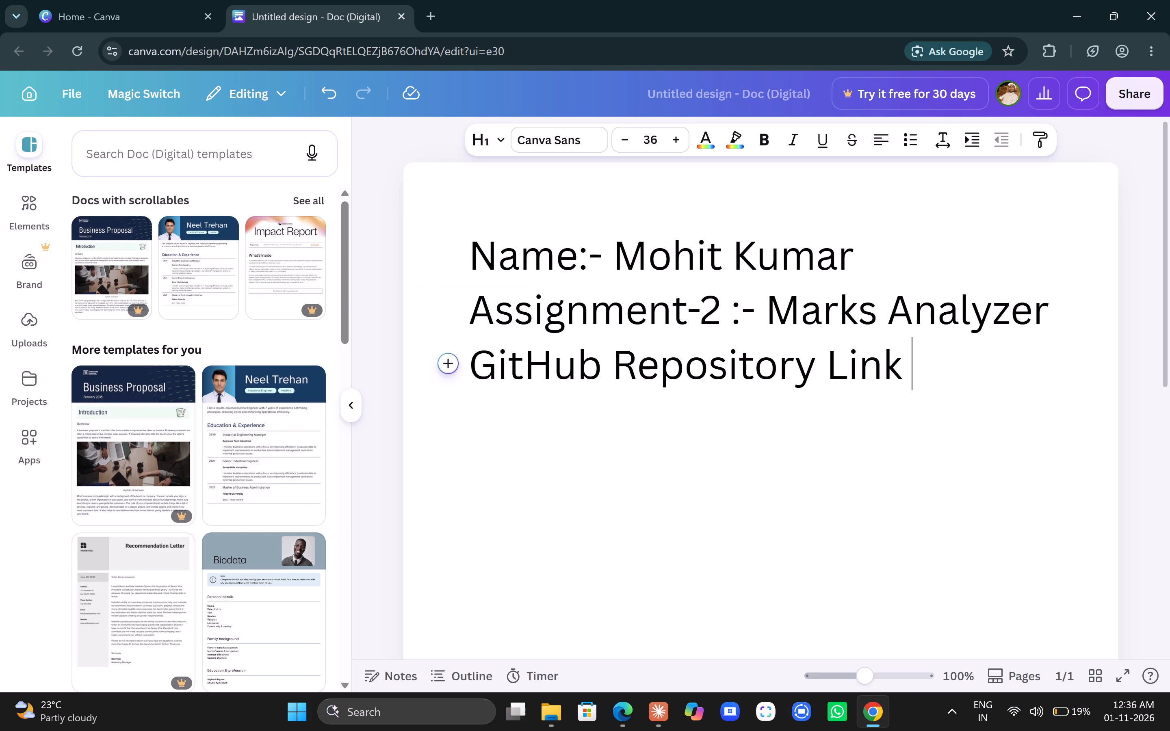
{"action": "left_click_drag", "start_coordinate": [576, 260], "coordinate": [502, 269]}
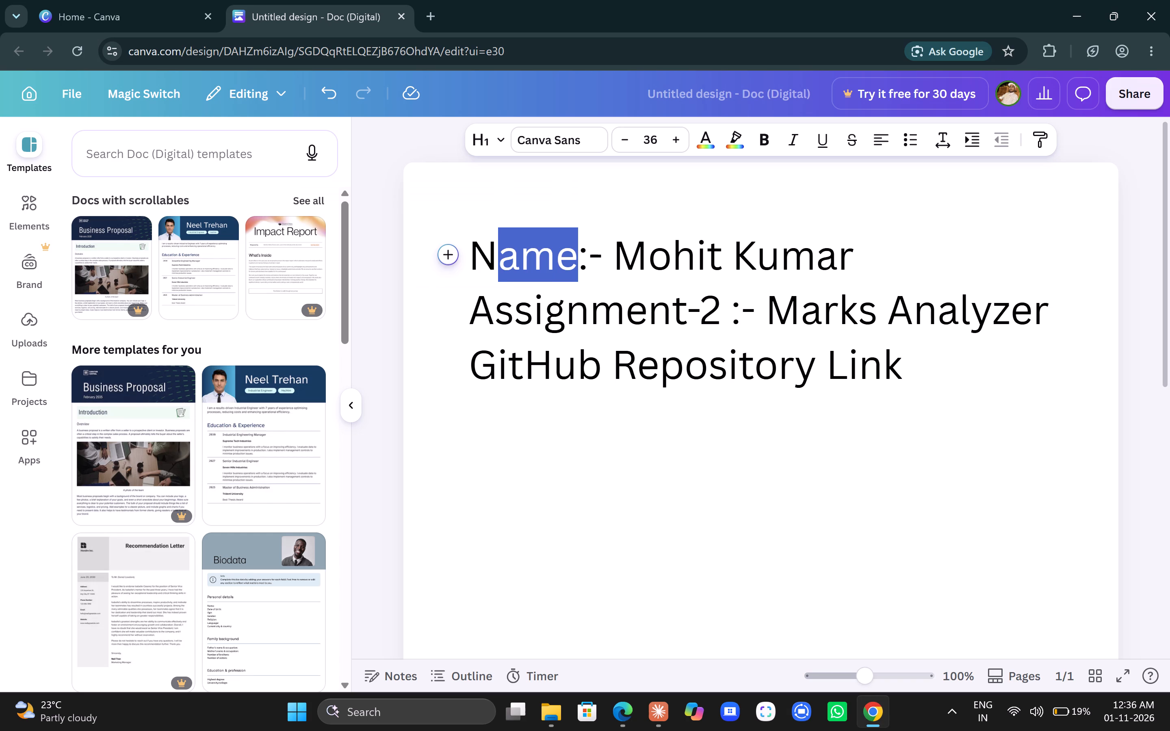
{"action": "left_click_drag", "start_coordinate": [502, 269], "coordinate": [479, 270]}
{"action": "left_click", "coordinate": [765, 142]}
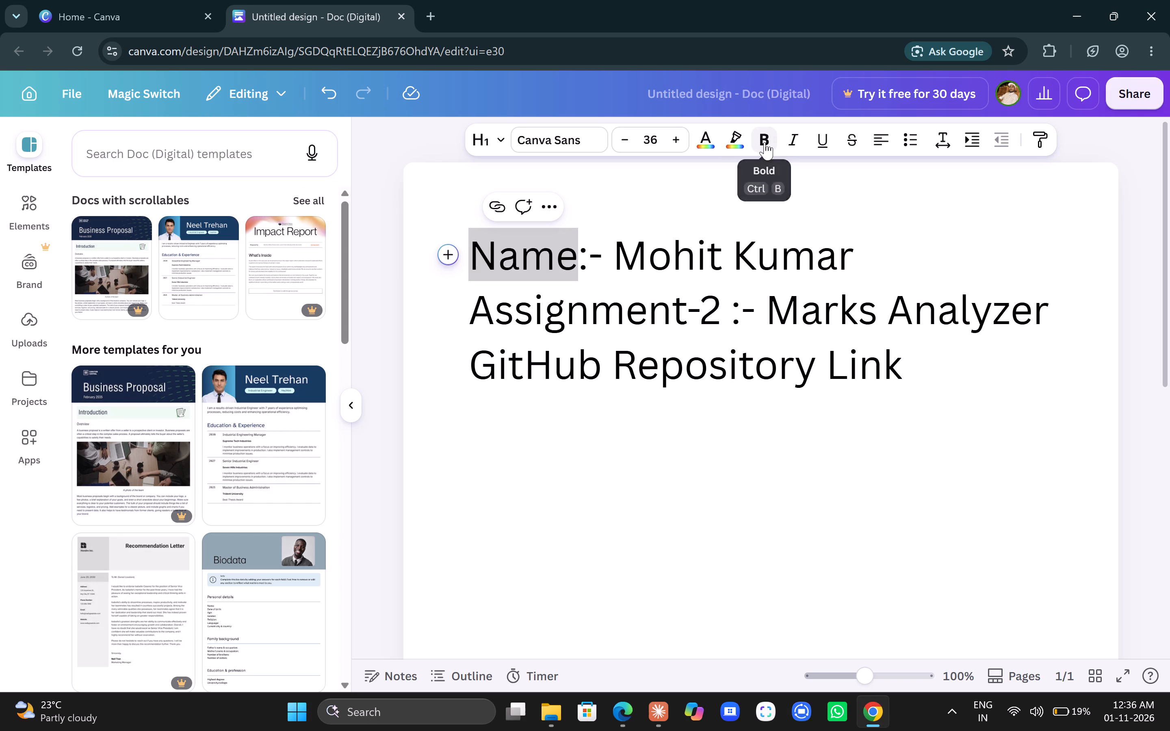
{"action": "left_click", "coordinate": [825, 142]}
{"action": "left_click", "coordinate": [789, 144]}
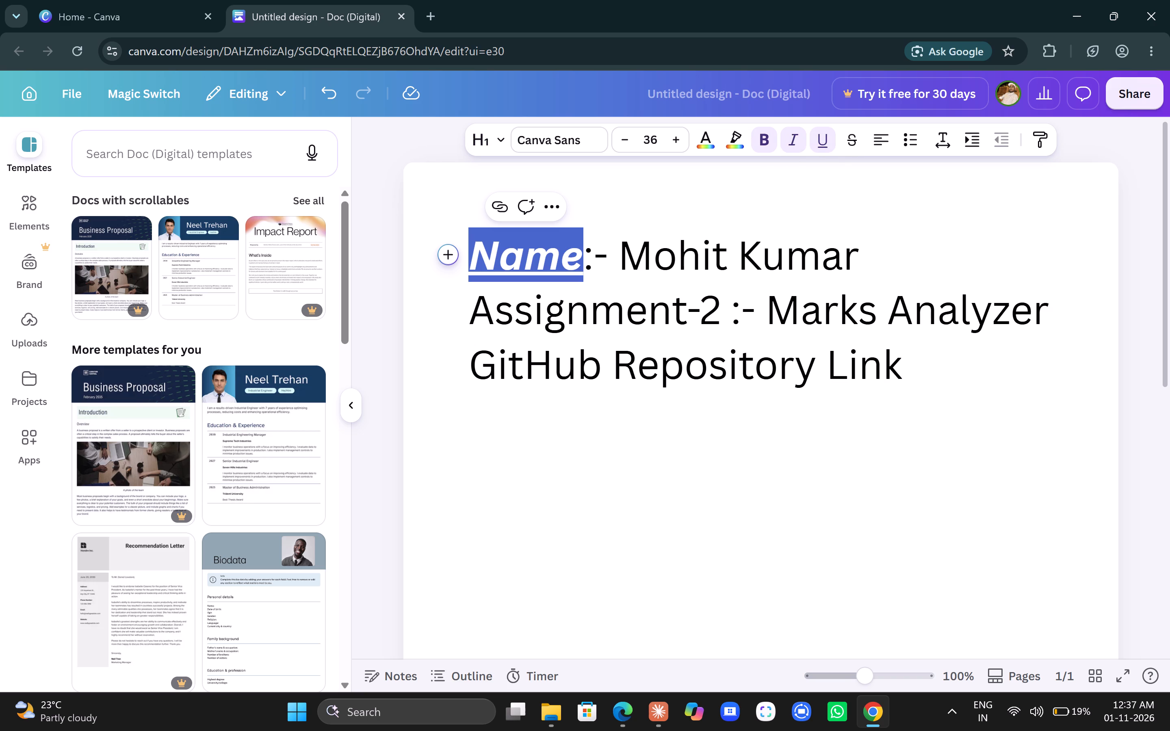
{"action": "left_click", "coordinate": [793, 147]}
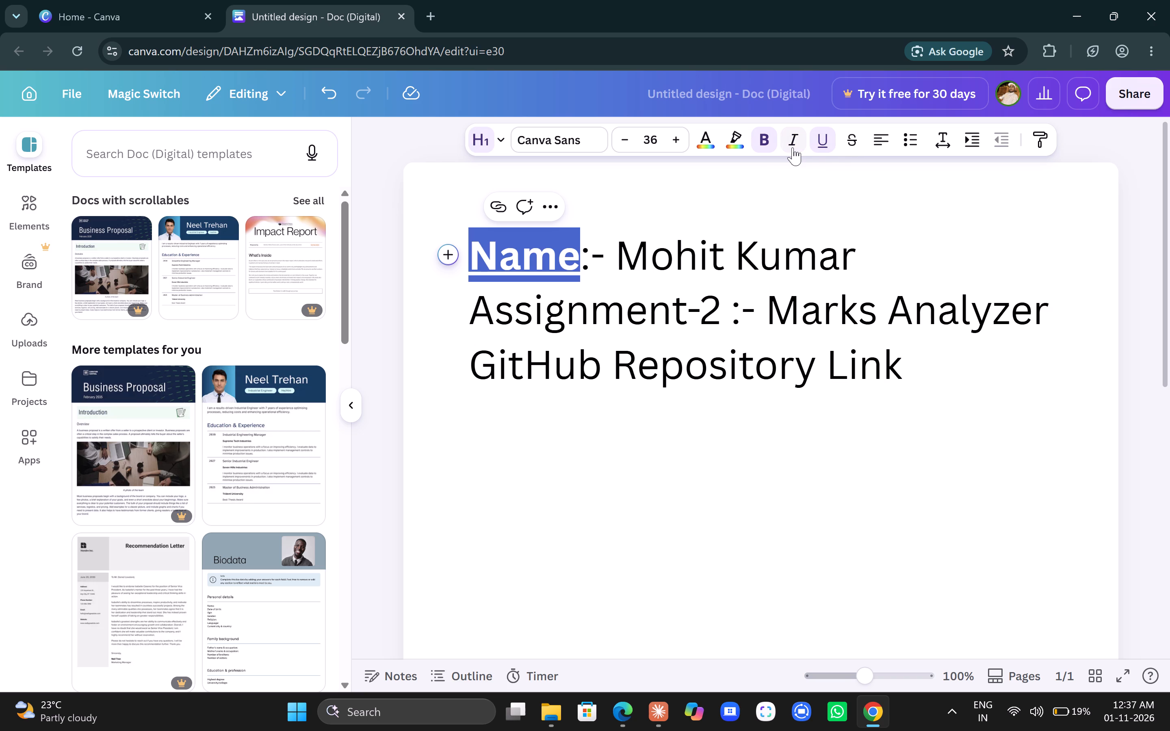
Make the label "Assignment-2" bold and underlined, leaving ":- Marks Analyzer" in regular weight.
{"action": "left_click_drag", "start_coordinate": [725, 309], "coordinate": [640, 308]}
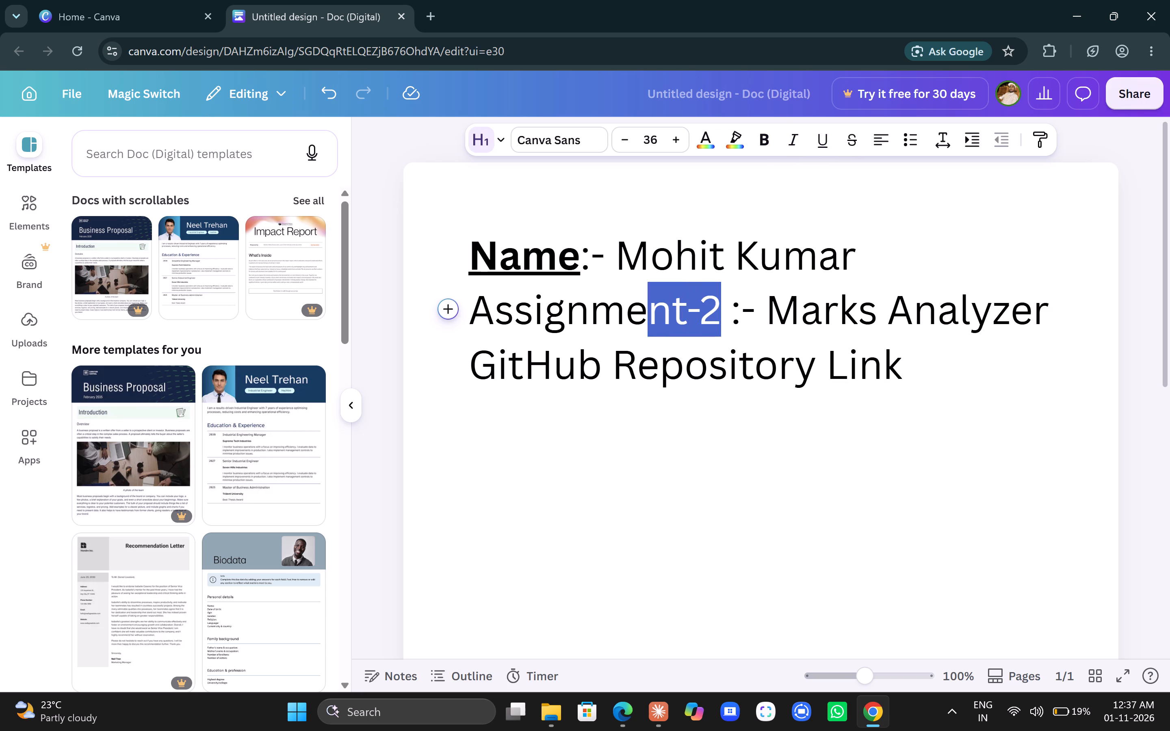
{"action": "left_click_drag", "start_coordinate": [640, 308], "coordinate": [473, 301]}
{"action": "left_click", "coordinate": [768, 141]}
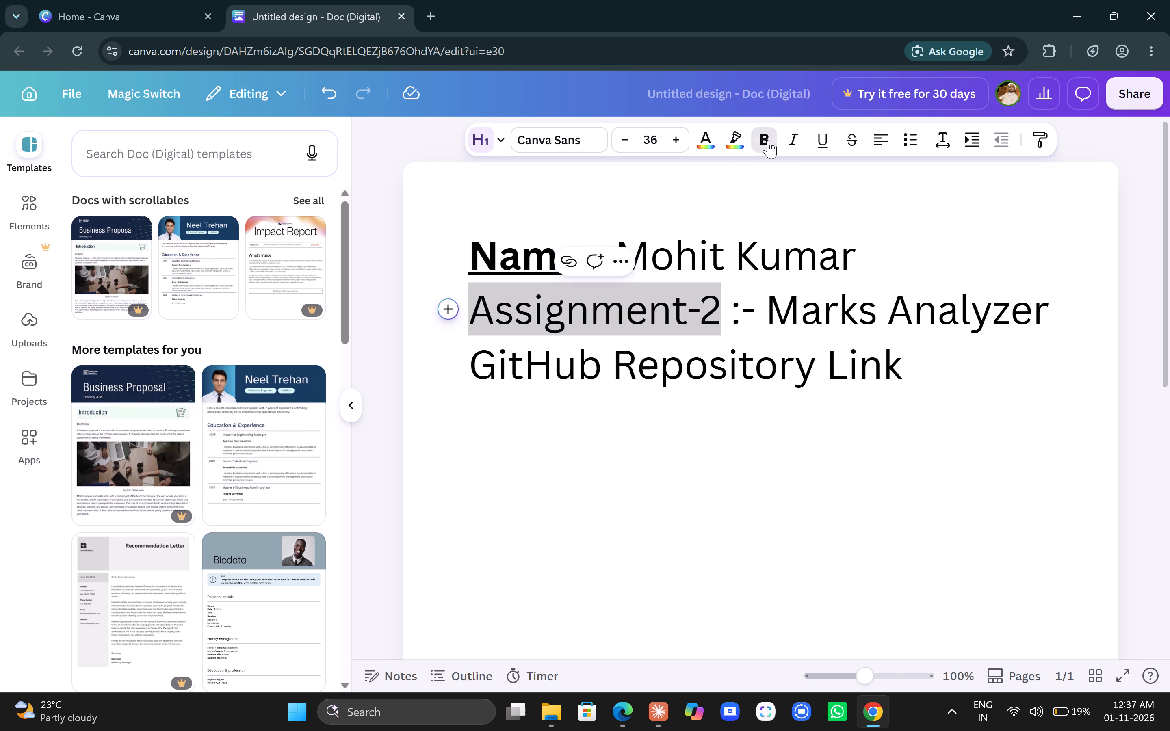
{"action": "left_click", "coordinate": [823, 144]}
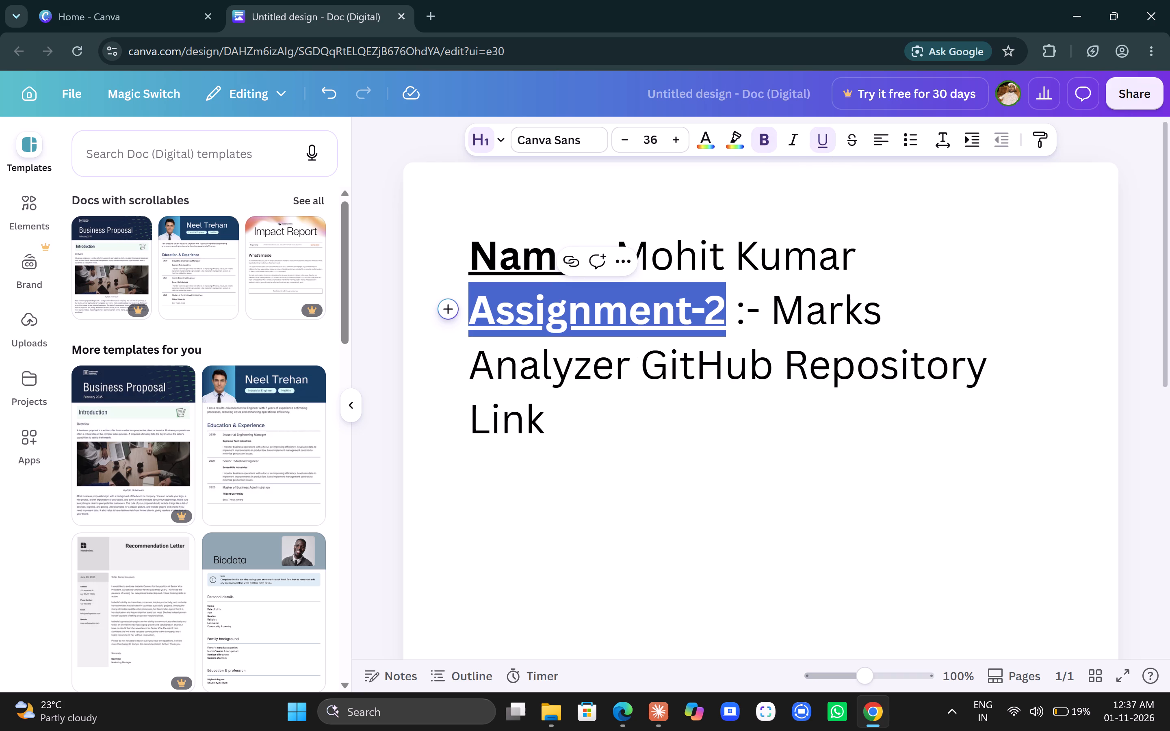
{"action": "left_click", "coordinate": [789, 436]}
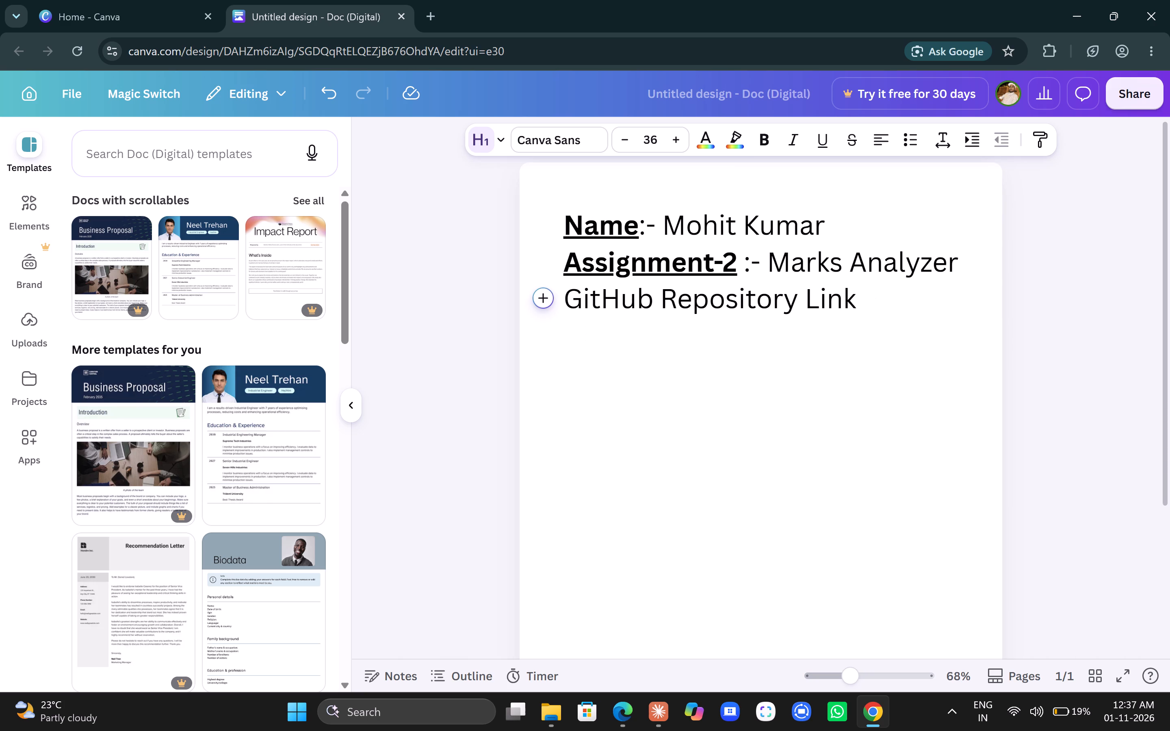
Make the "GitHub Repository Link" text bold and underlined.
{"action": "left_click_drag", "start_coordinate": [867, 300], "coordinate": [564, 323]}
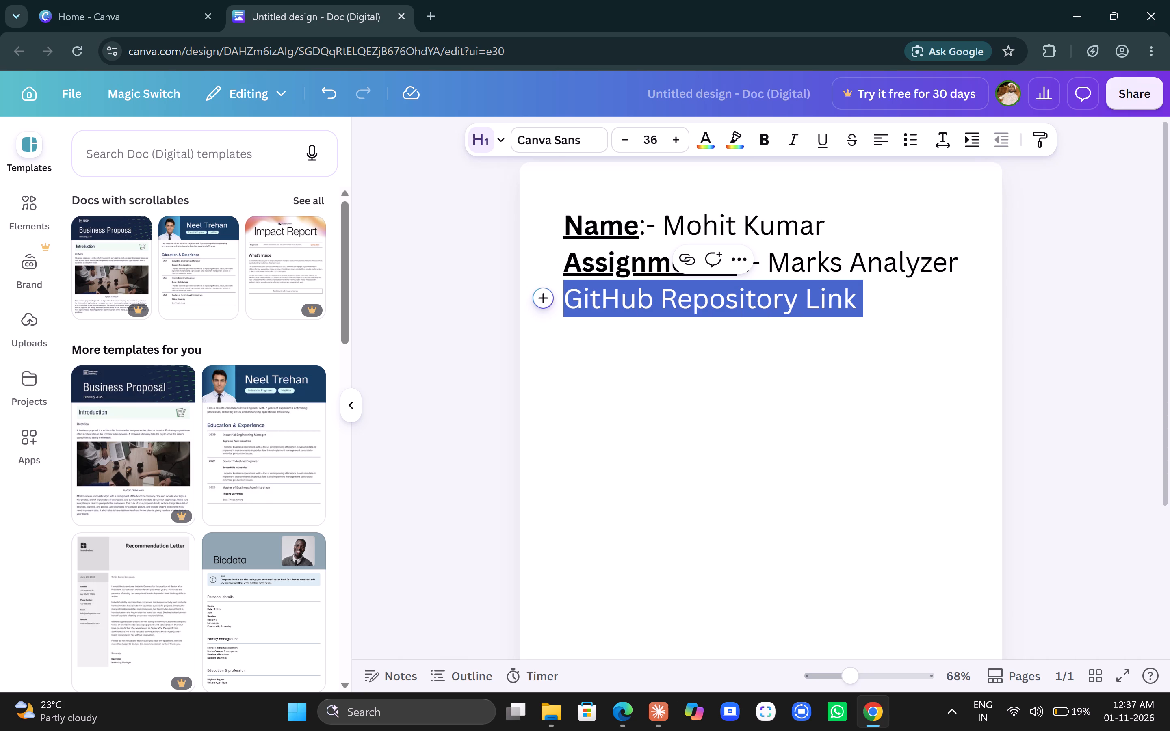
{"action": "left_click", "coordinate": [770, 145]}
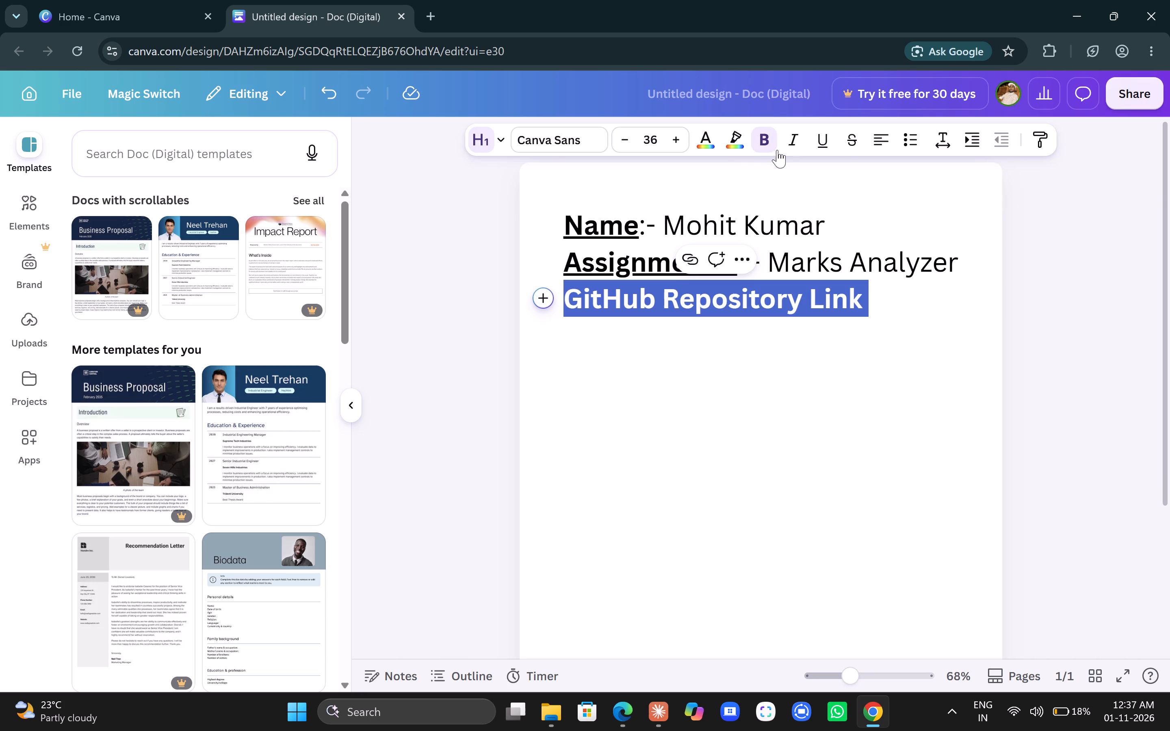
{"action": "left_click", "coordinate": [830, 140]}
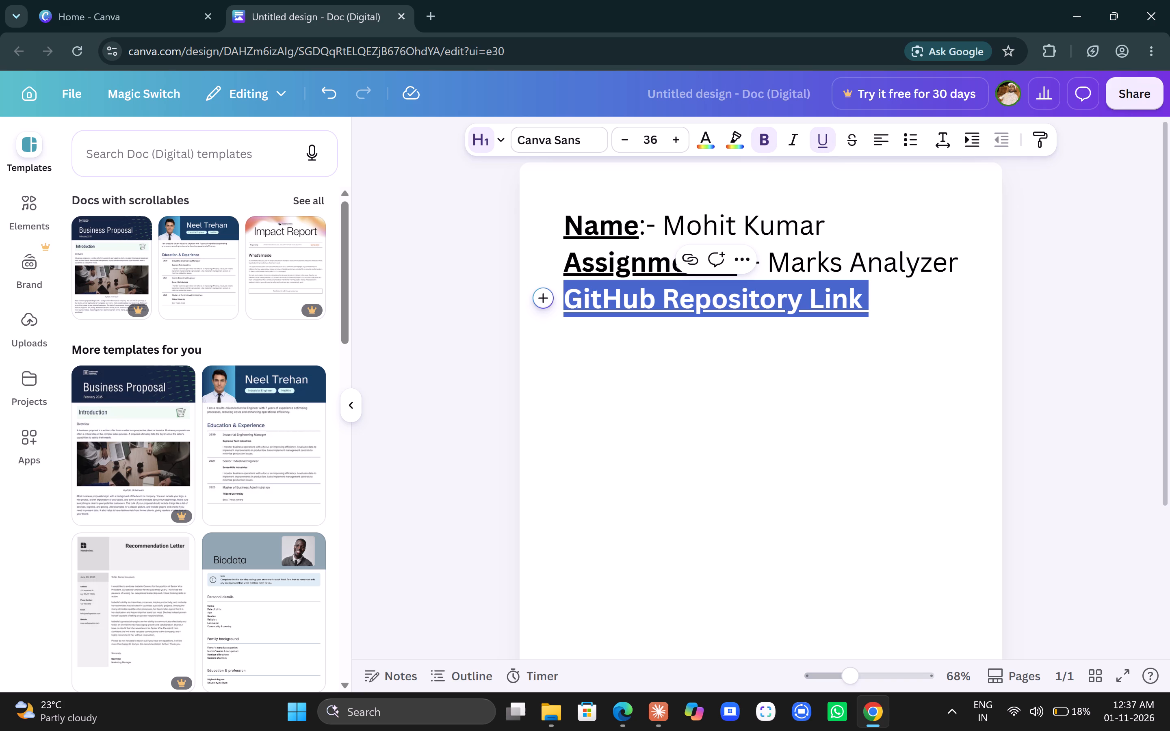
Split the three lines into separate paragraphs, with Assignment-2 directly below the name and a blank line above GitHub Repository Link.
{"action": "left_click", "coordinate": [968, 266]}
{"action": "key", "text": "Return"}
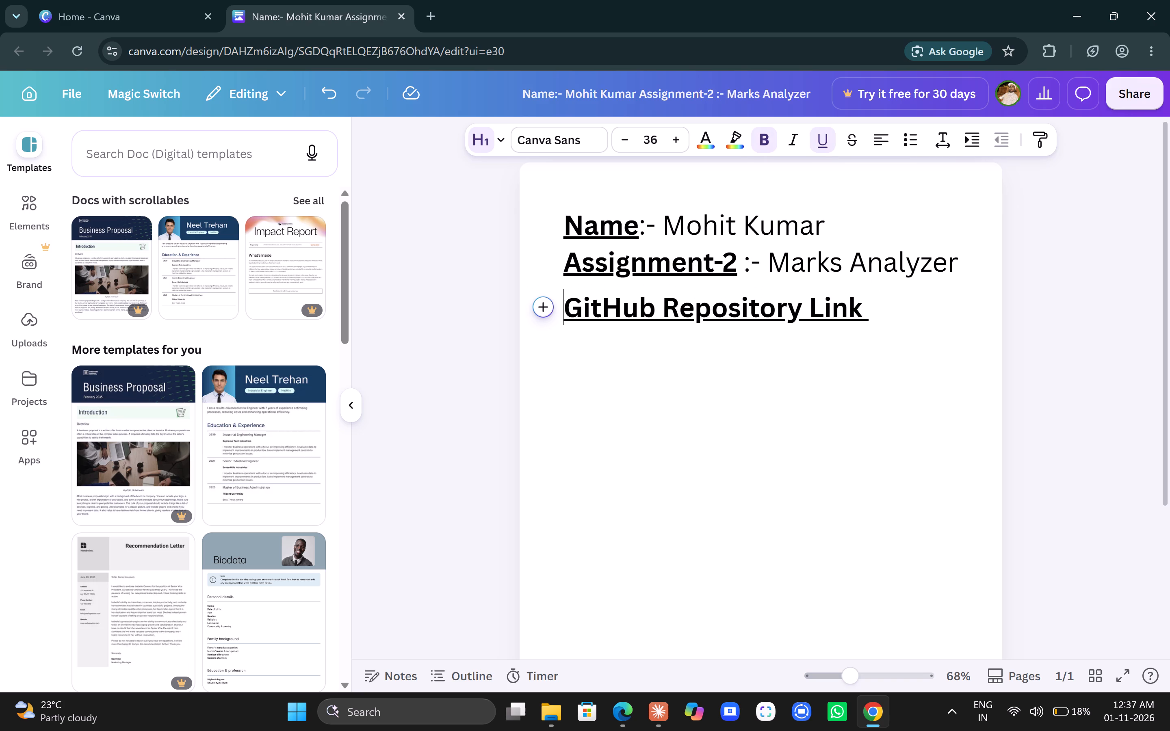
{"action": "key", "text": "Return"}
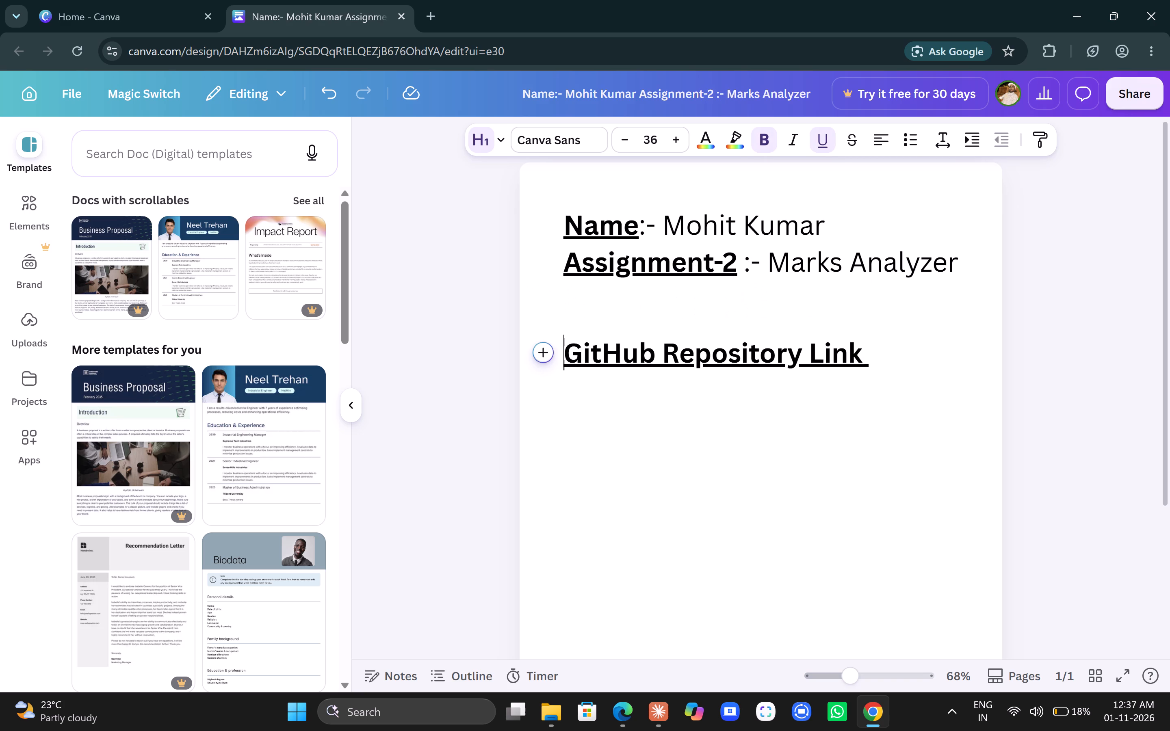
{"action": "left_click", "coordinate": [867, 232]}
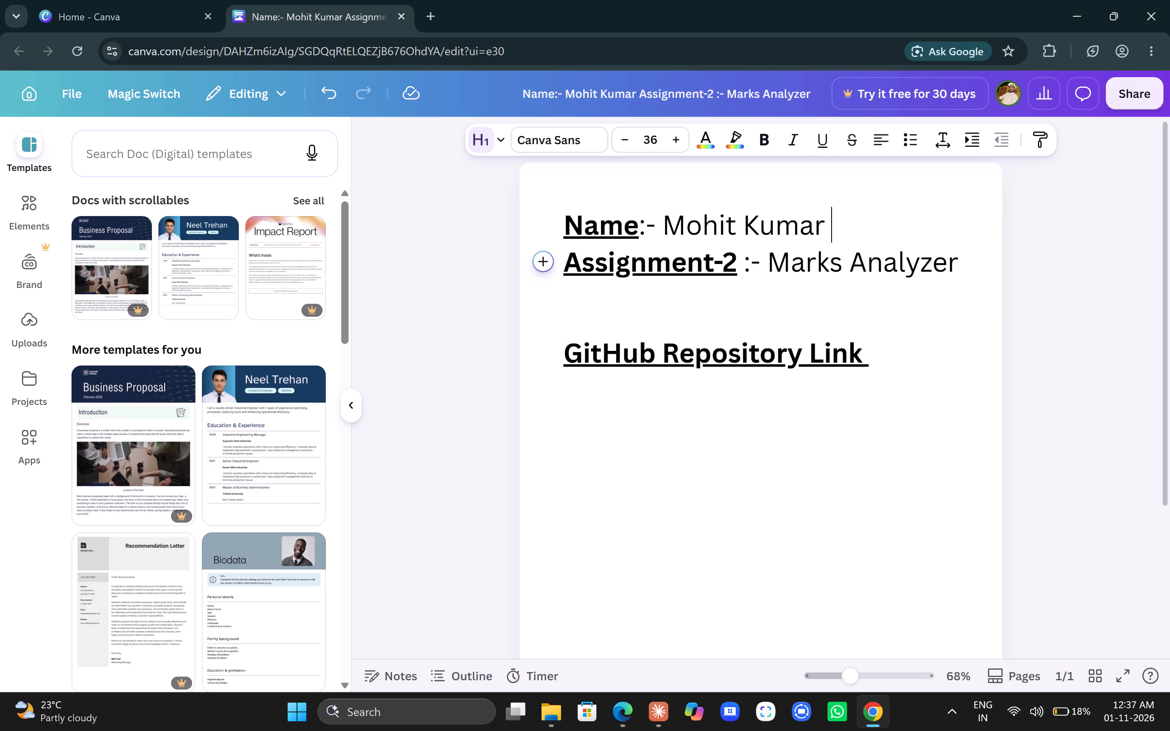
{"action": "key", "text": "Return"}
{"action": "key", "text": "Return"}
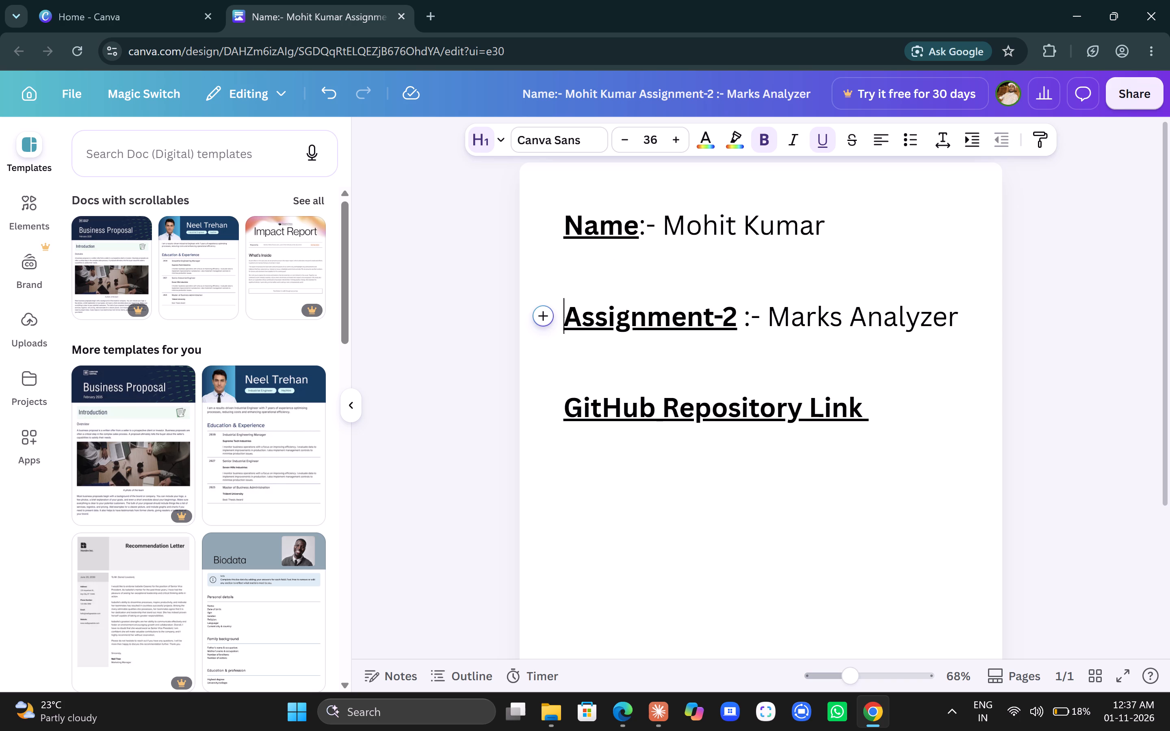
{"action": "key", "text": "BackSpace"}
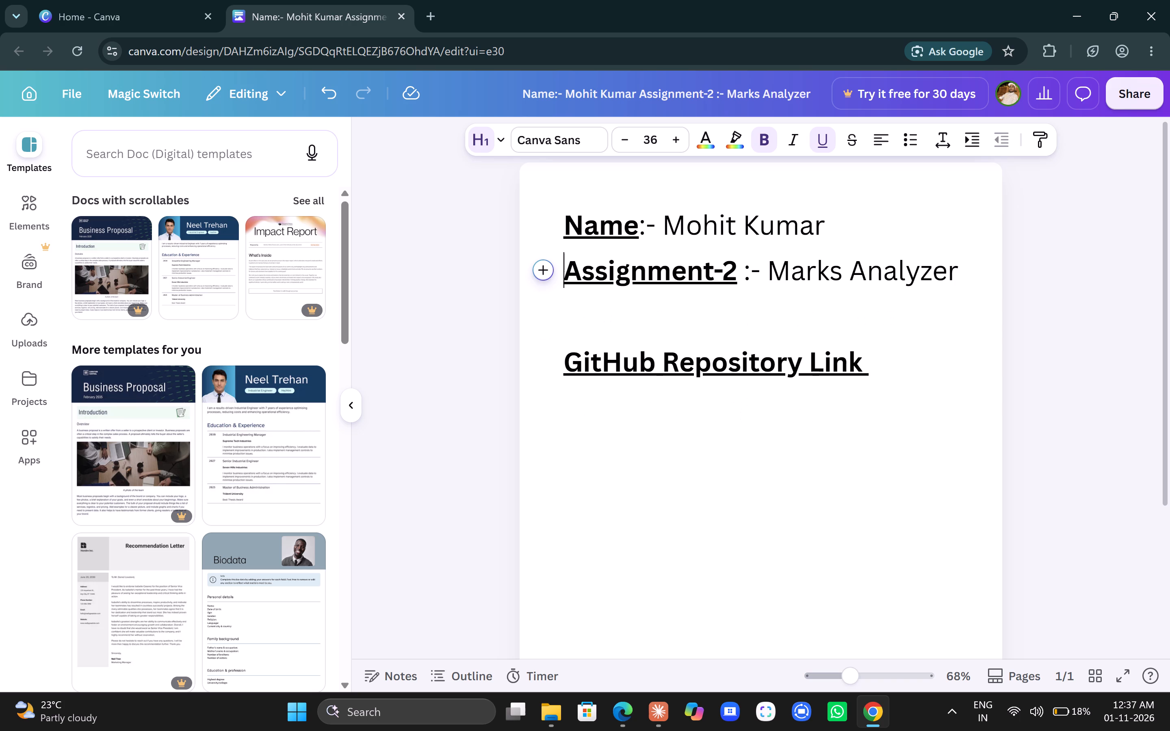
Italicize the student's name after "Name:-" and the title "Marks Analyzer" after "Assignment-2 :-".
{"action": "left_click_drag", "start_coordinate": [825, 231], "coordinate": [658, 231]}
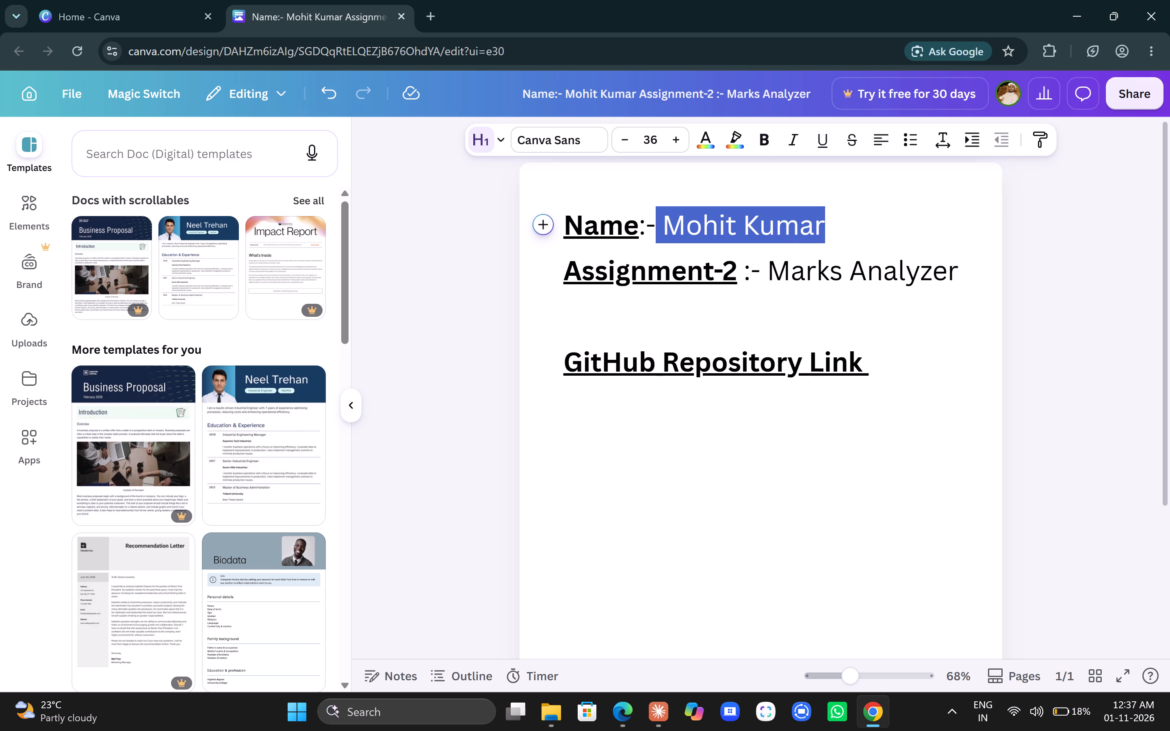
{"action": "left_click_drag", "start_coordinate": [658, 231], "coordinate": [663, 231]}
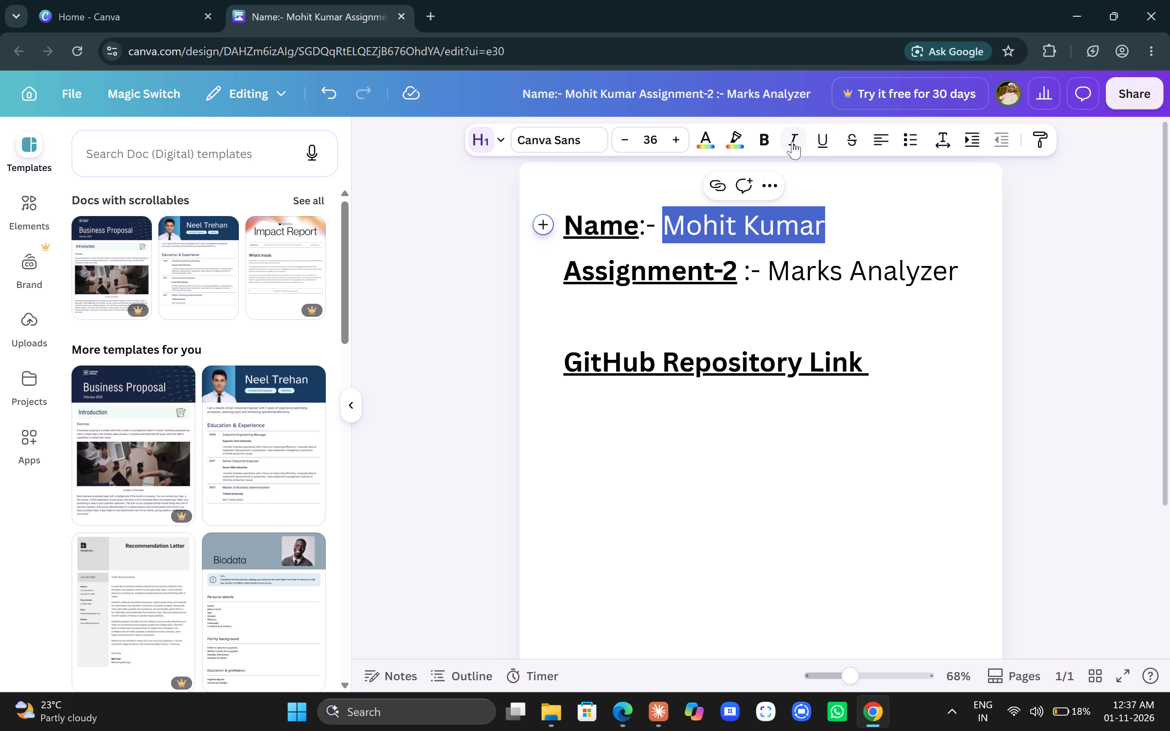
{"action": "left_click", "coordinate": [792, 139]}
{"action": "left_click_drag", "start_coordinate": [958, 273], "coordinate": [955, 273]}
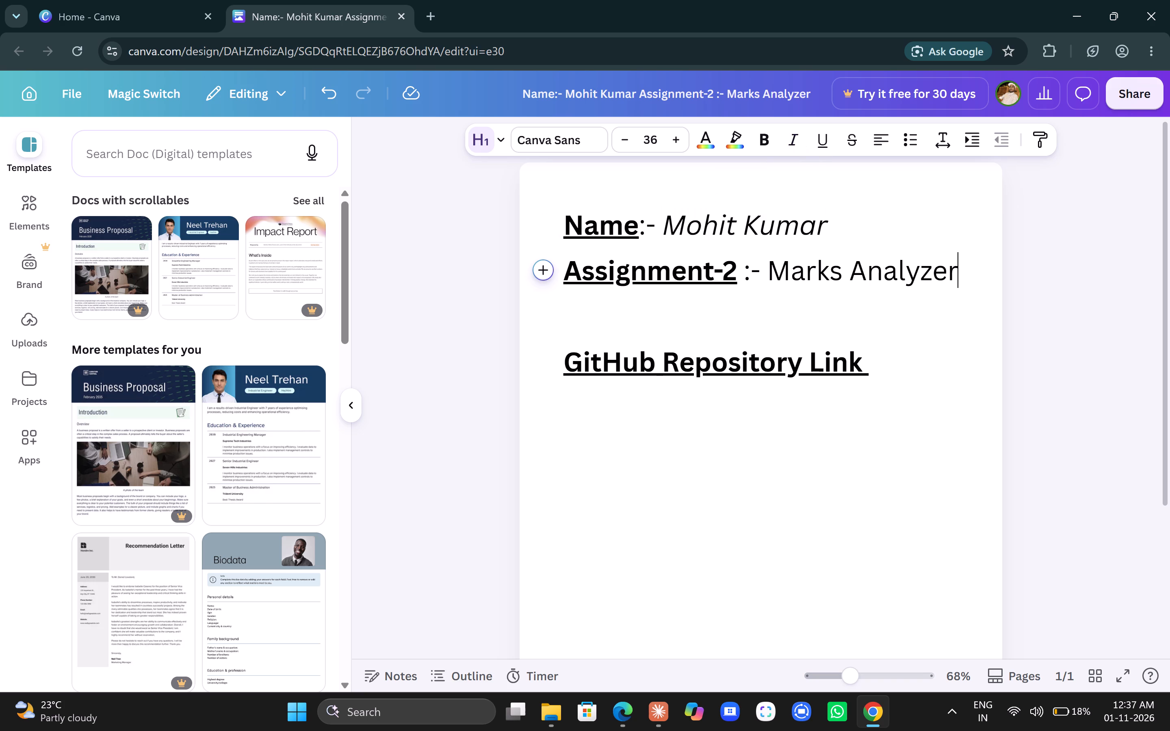
{"action": "left_click_drag", "start_coordinate": [955, 273], "coordinate": [765, 271]}
{"action": "left_click", "coordinate": [793, 149]}
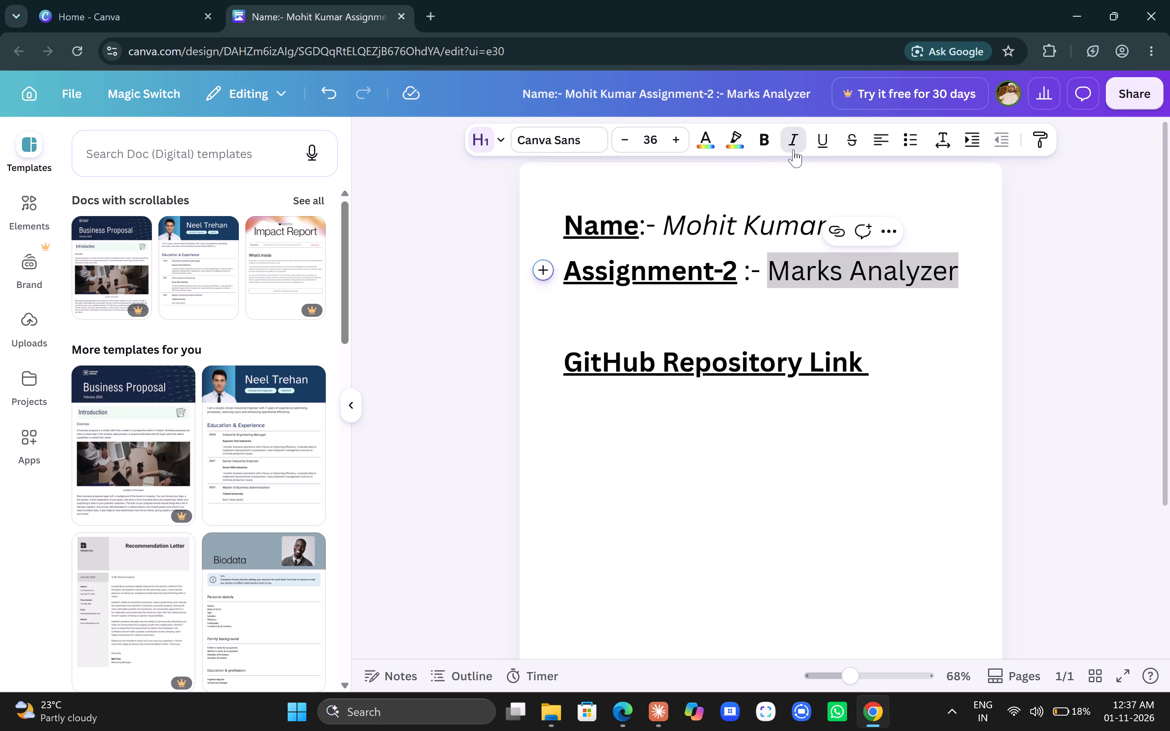
{"action": "left_click", "coordinate": [825, 498]}
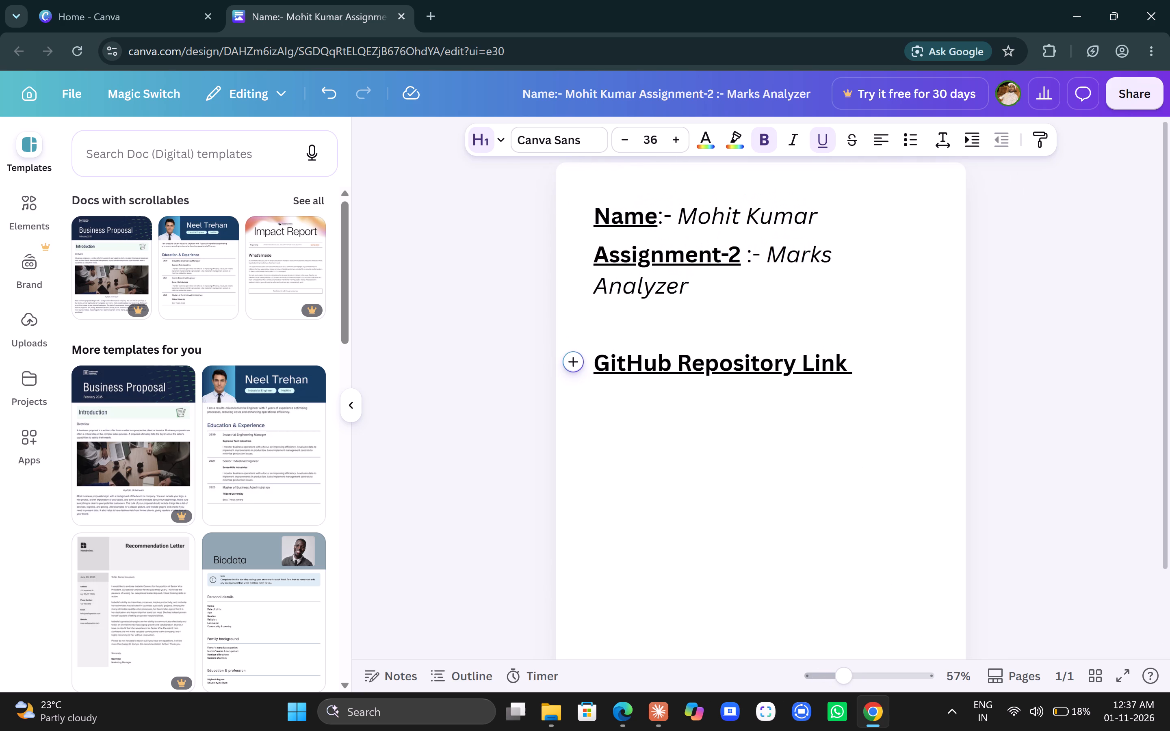
Delete the title "Marks Analyzer" after "Assignment-2 :-", keeping the label and the separator.
{"action": "left_click_drag", "start_coordinate": [696, 285], "coordinate": [576, 301]}
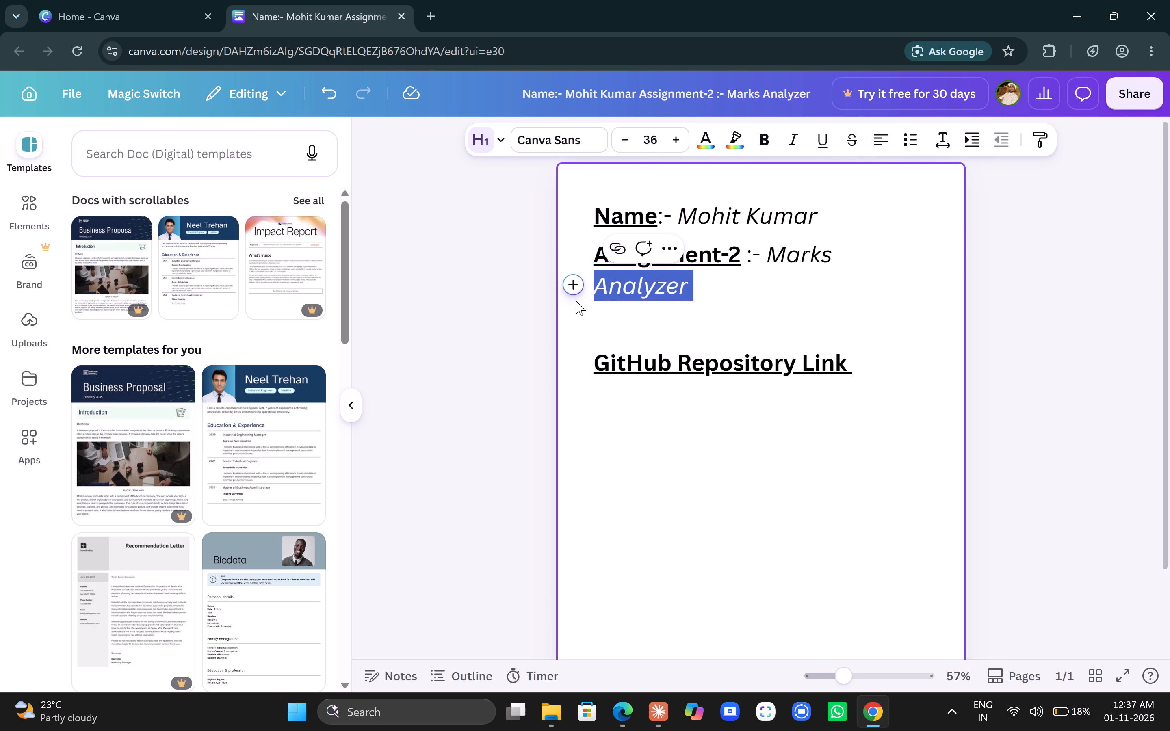
{"action": "key", "text": "BackSpace"}
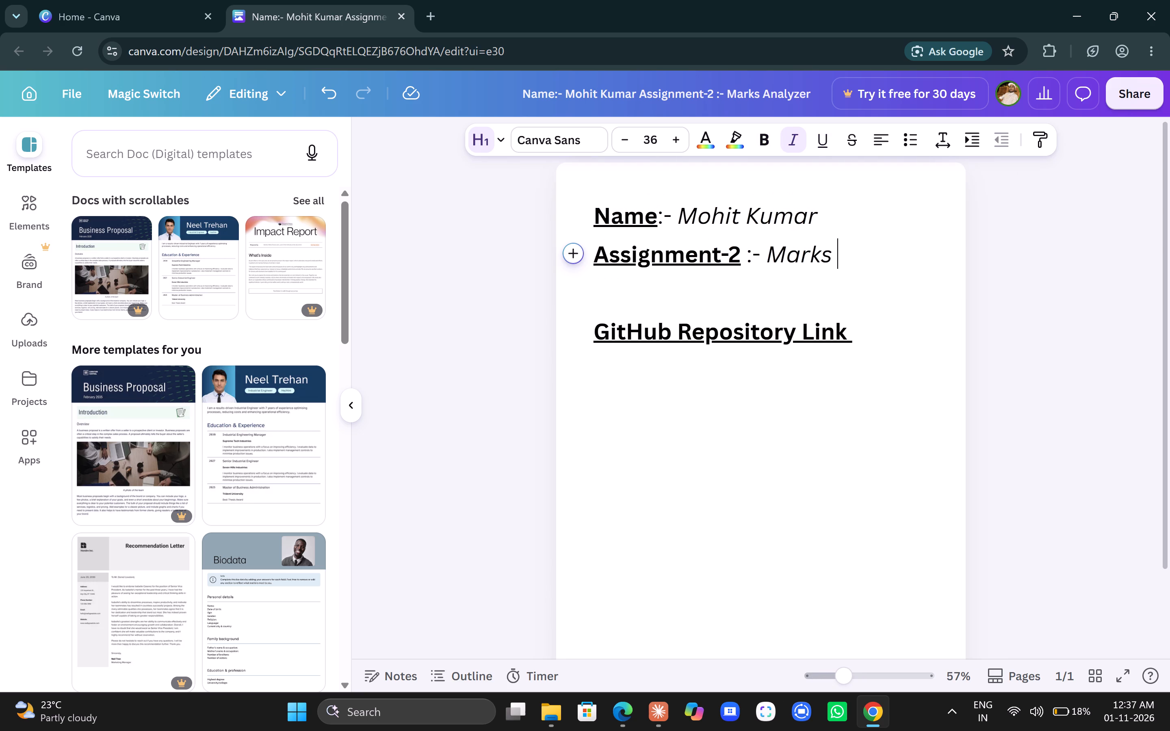
{"action": "left_click_drag", "start_coordinate": [842, 256], "coordinate": [764, 262]}
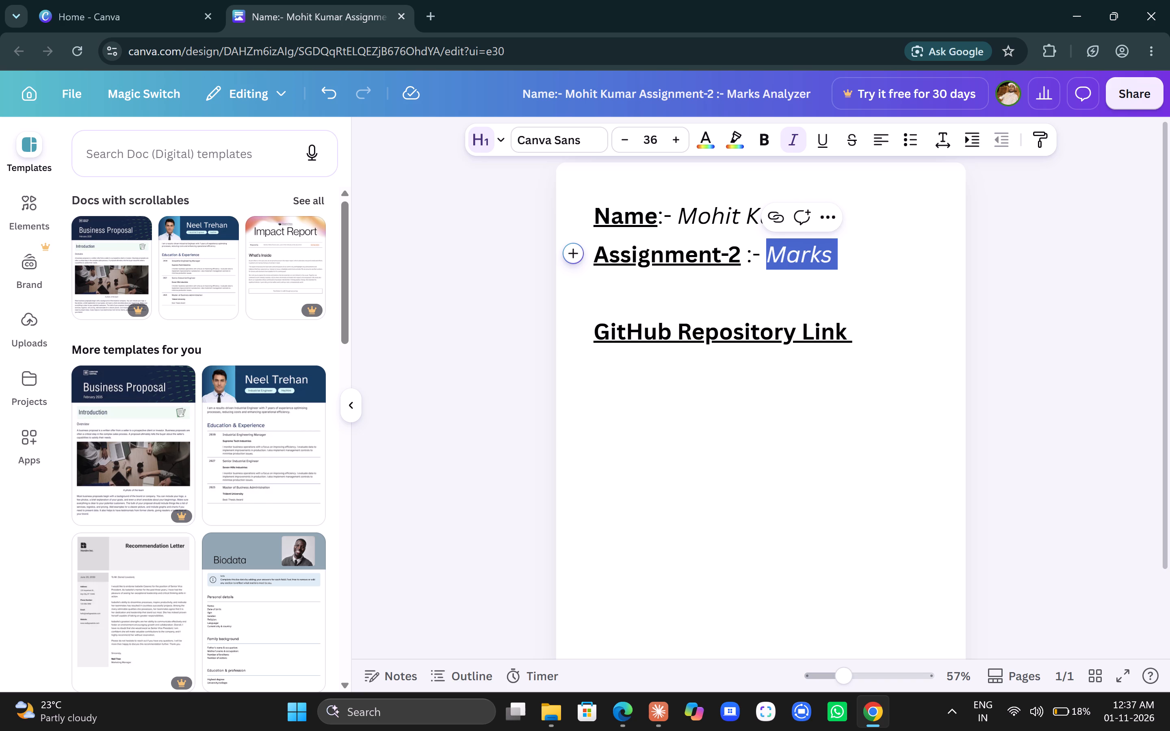
{"action": "key", "text": "BackSpace"}
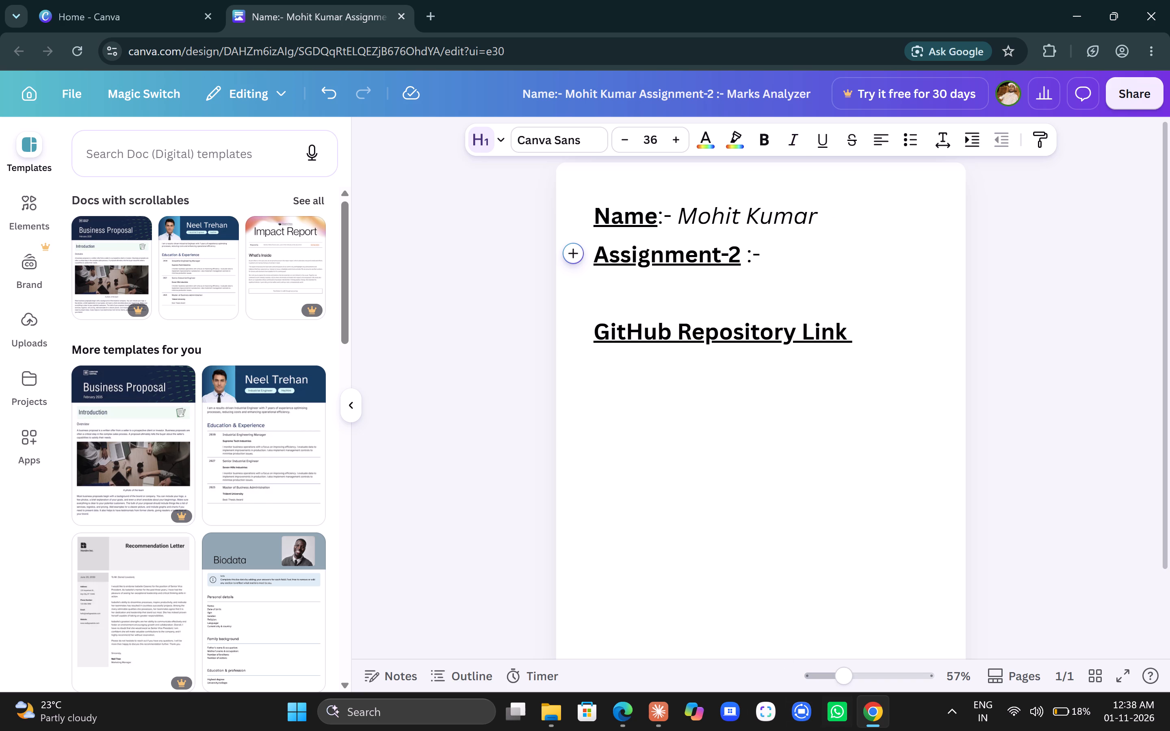
Open the "Callback-Based Utility System" PDF from the Assignment-3 folder inside FOCP Assignments on drive D.
{"action": "left_click", "coordinate": [627, 715]}
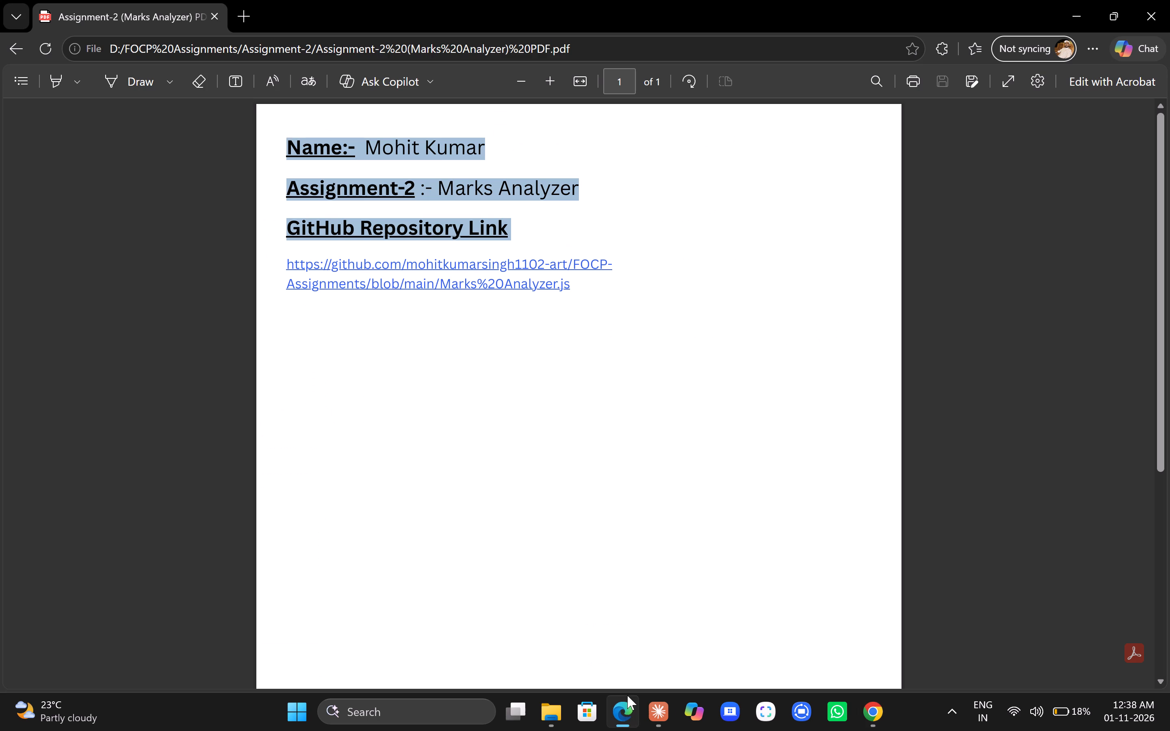
{"action": "left_click", "coordinate": [551, 700]}
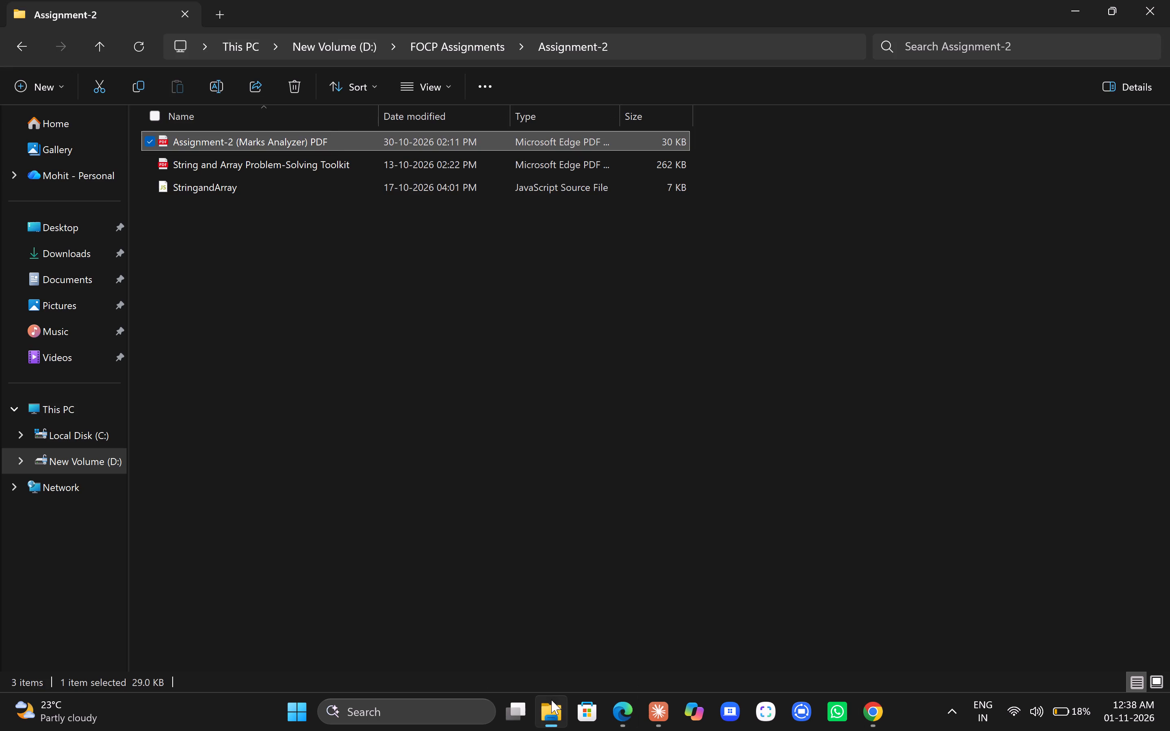
{"action": "left_click", "coordinate": [481, 39]}
{"action": "left_click", "coordinate": [261, 180]}
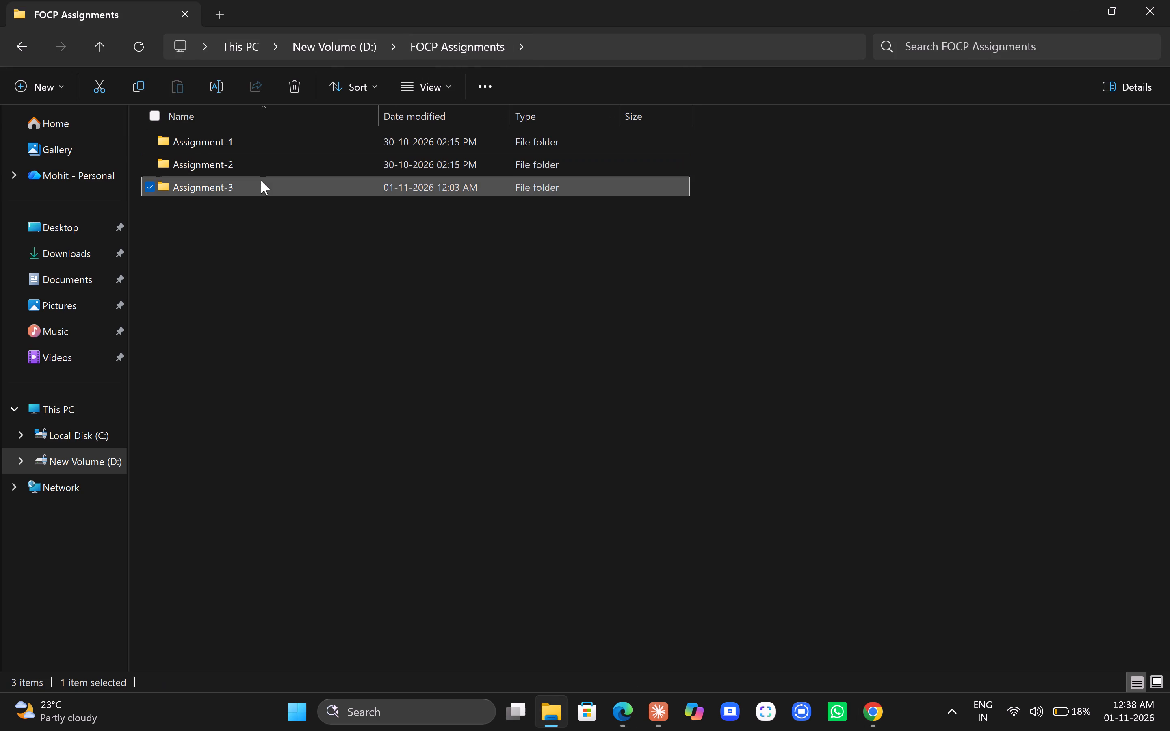
{"action": "key", "text": "Return"}
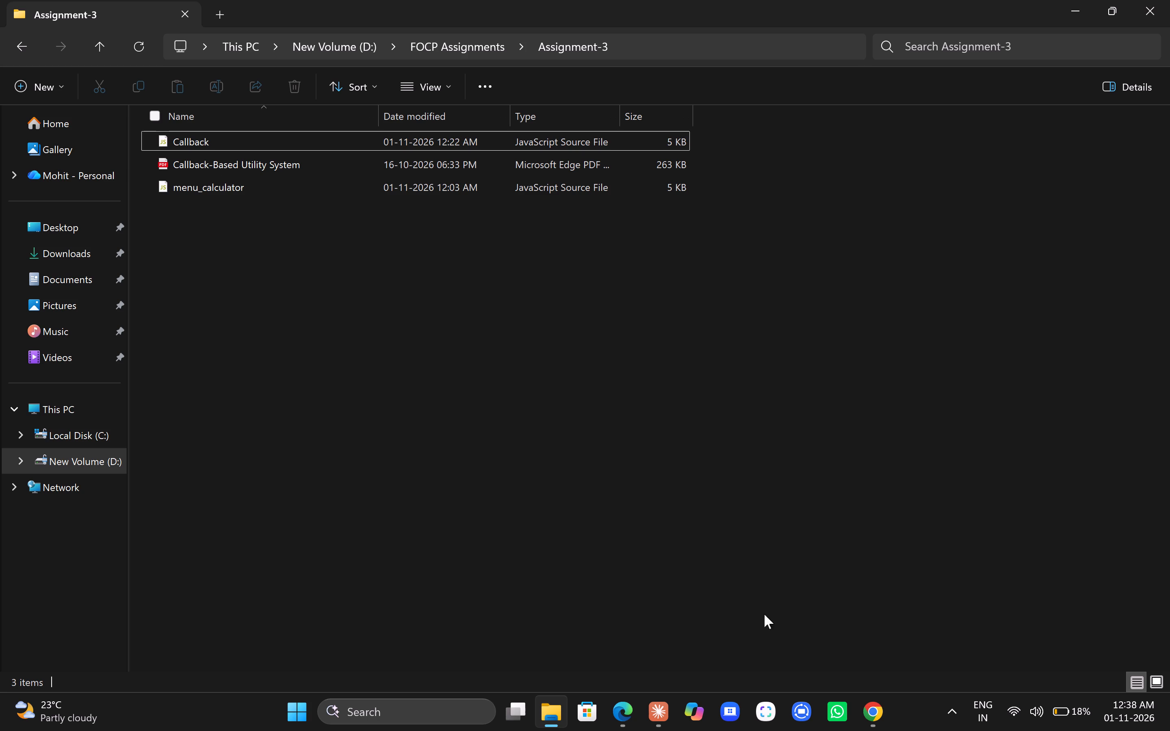
{"action": "left_click_drag", "start_coordinate": [312, 160], "coordinate": [171, 163]}
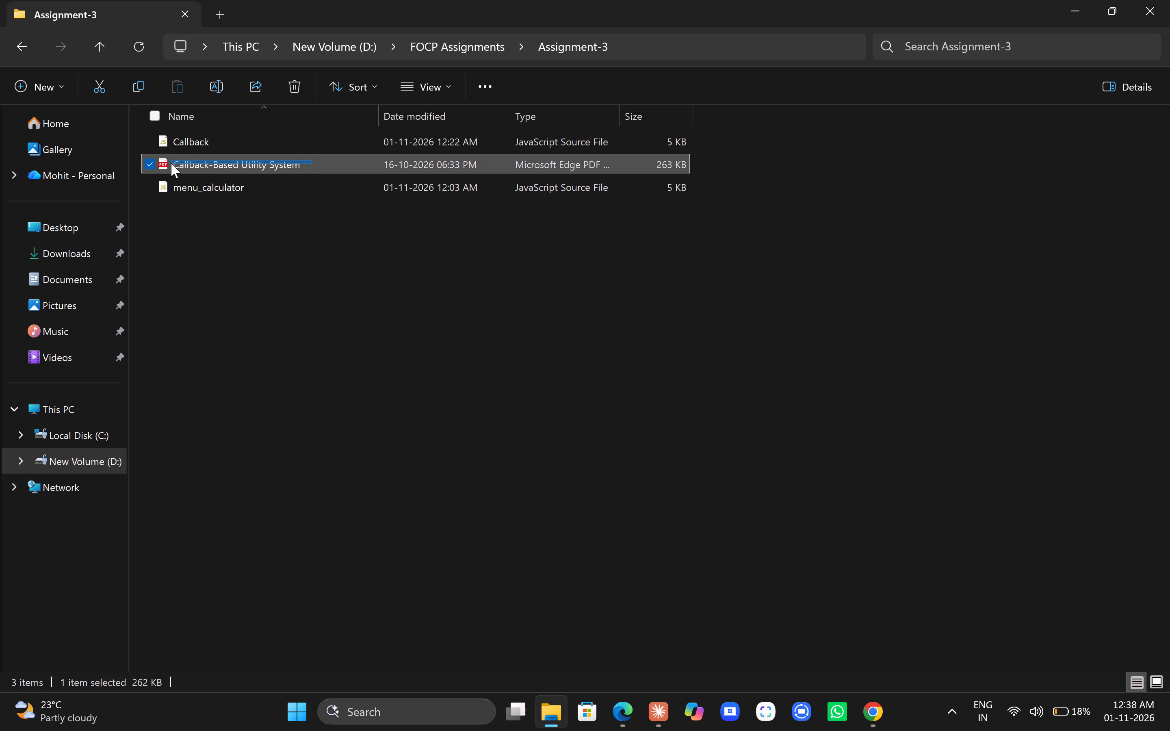
{"action": "left_click_drag", "start_coordinate": [171, 163], "coordinate": [171, 164]}
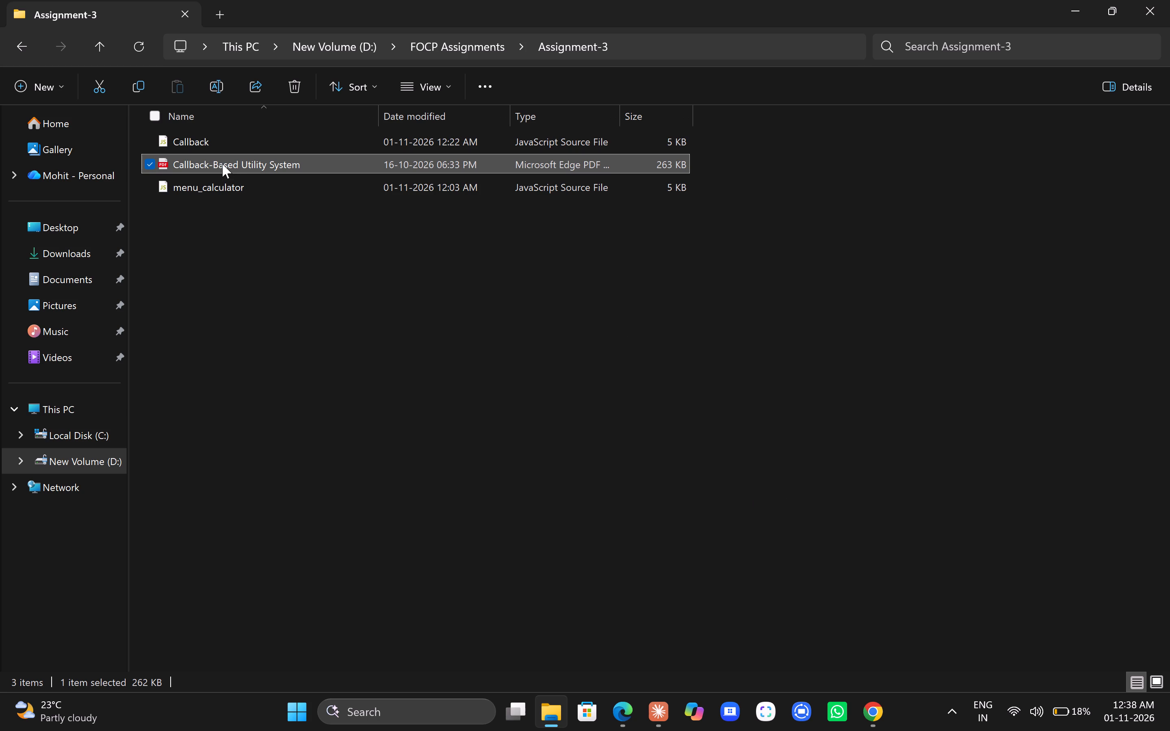
{"action": "key", "text": "Return"}
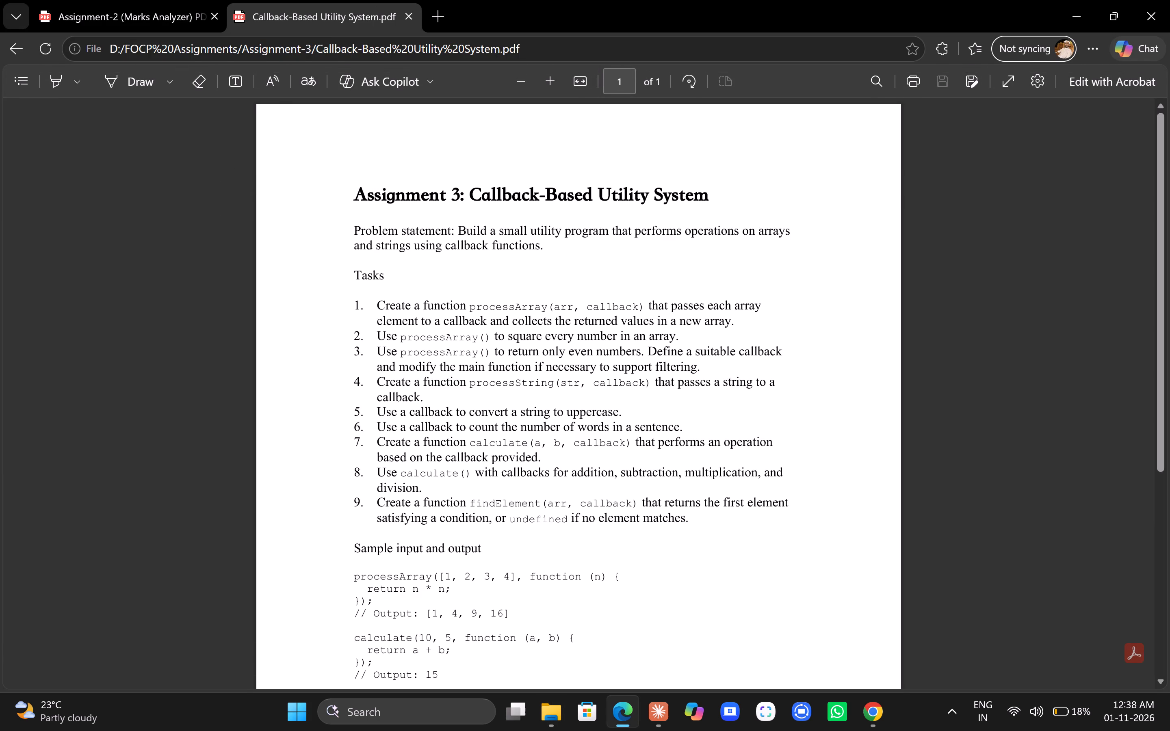
Copy the title "Callback-Based Utility System" from the PDF heading and paste it after "Assignment-2 :-" in the Canva document.
{"action": "left_click_drag", "start_coordinate": [712, 197], "coordinate": [461, 207]}
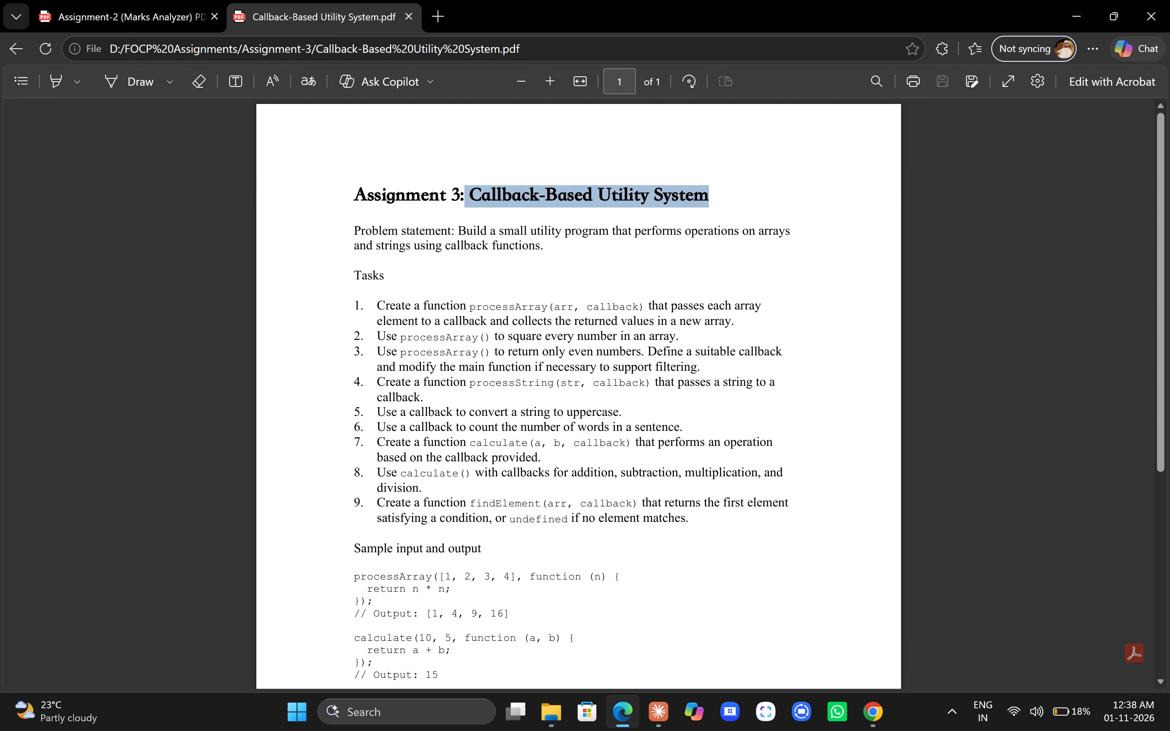
{"action": "left_click_drag", "start_coordinate": [461, 207], "coordinate": [460, 205]}
{"action": "left_click_drag", "start_coordinate": [460, 205], "coordinate": [468, 201]}
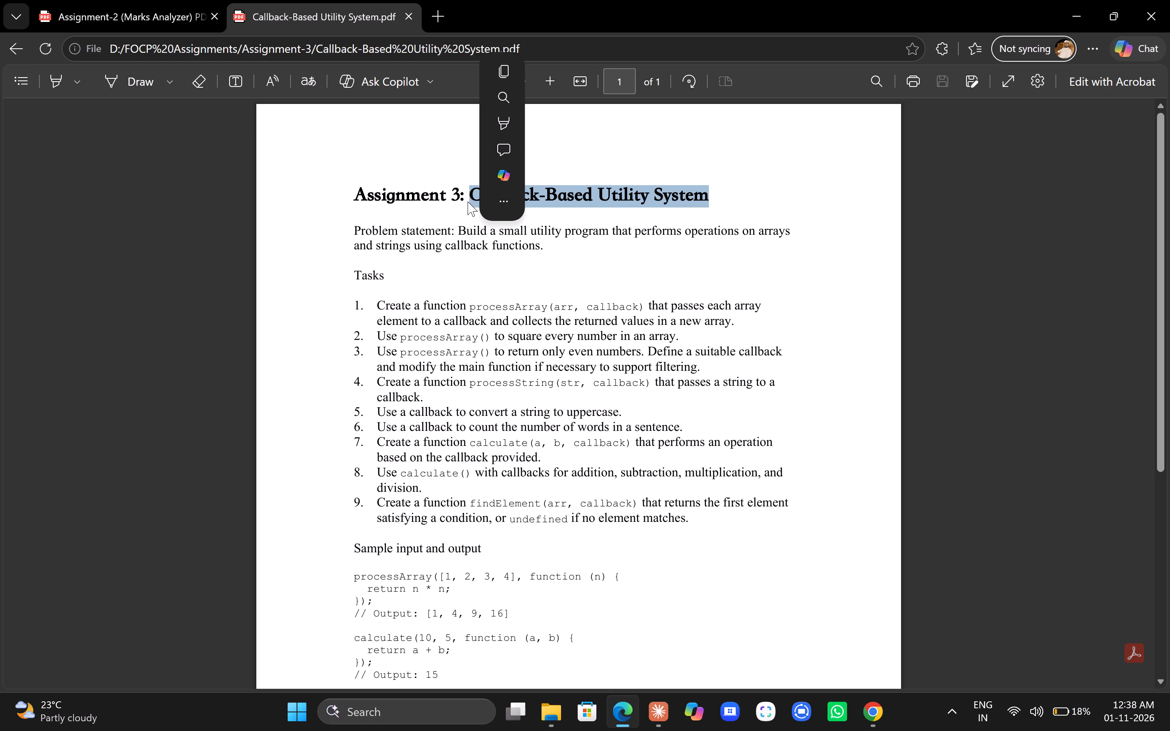
{"action": "key", "text": "ctrl+c"}
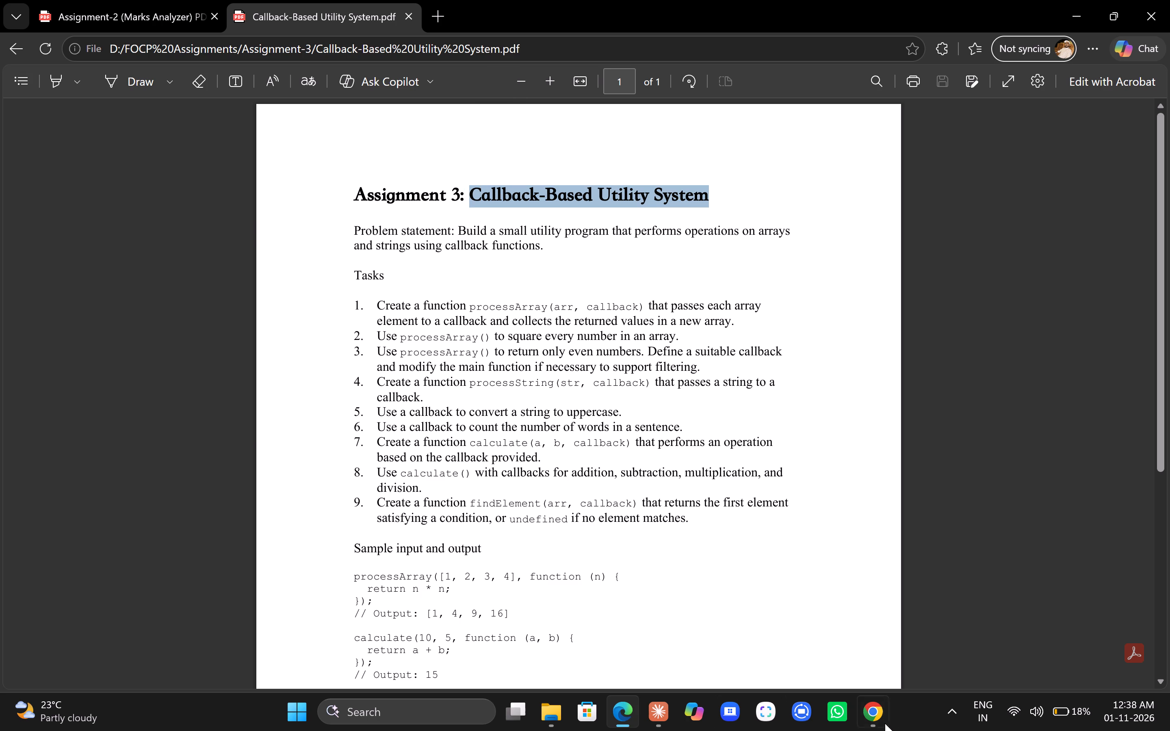
{"action": "left_click", "coordinate": [874, 715]}
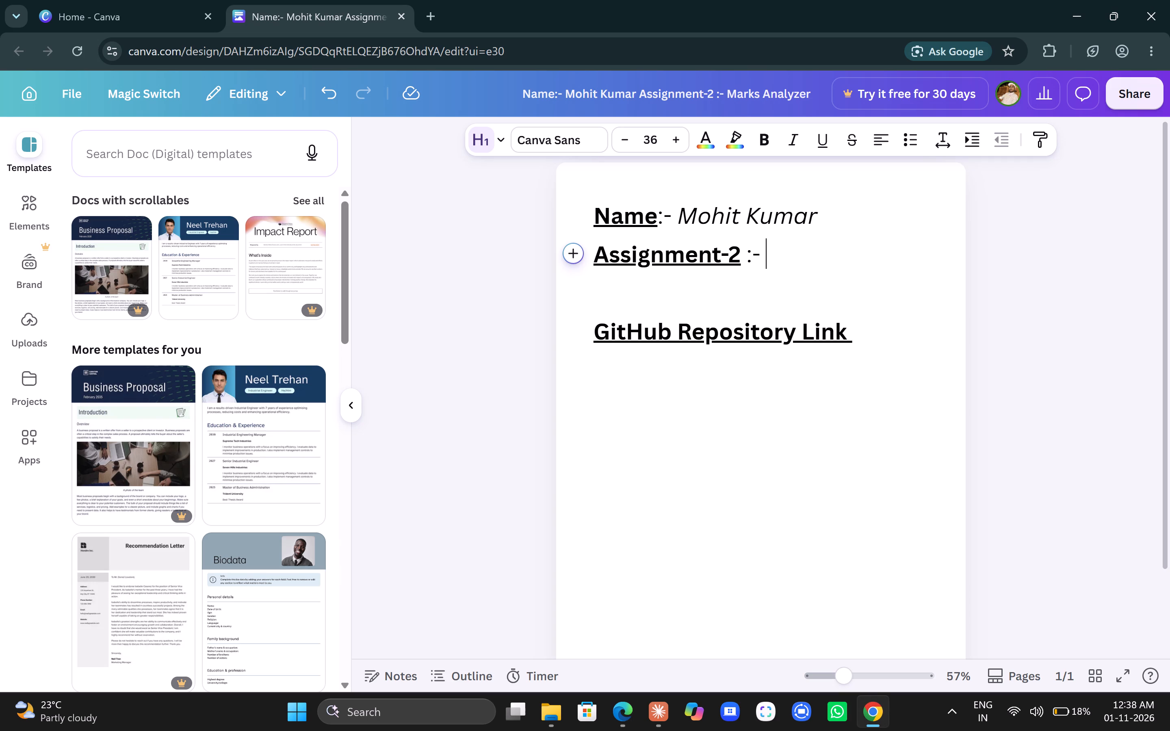
{"action": "key", "text": "ctrl+v"}
Italicize the pasted title "Callback-Based Utility System".
{"action": "left_click_drag", "start_coordinate": [825, 285], "coordinate": [767, 260]}
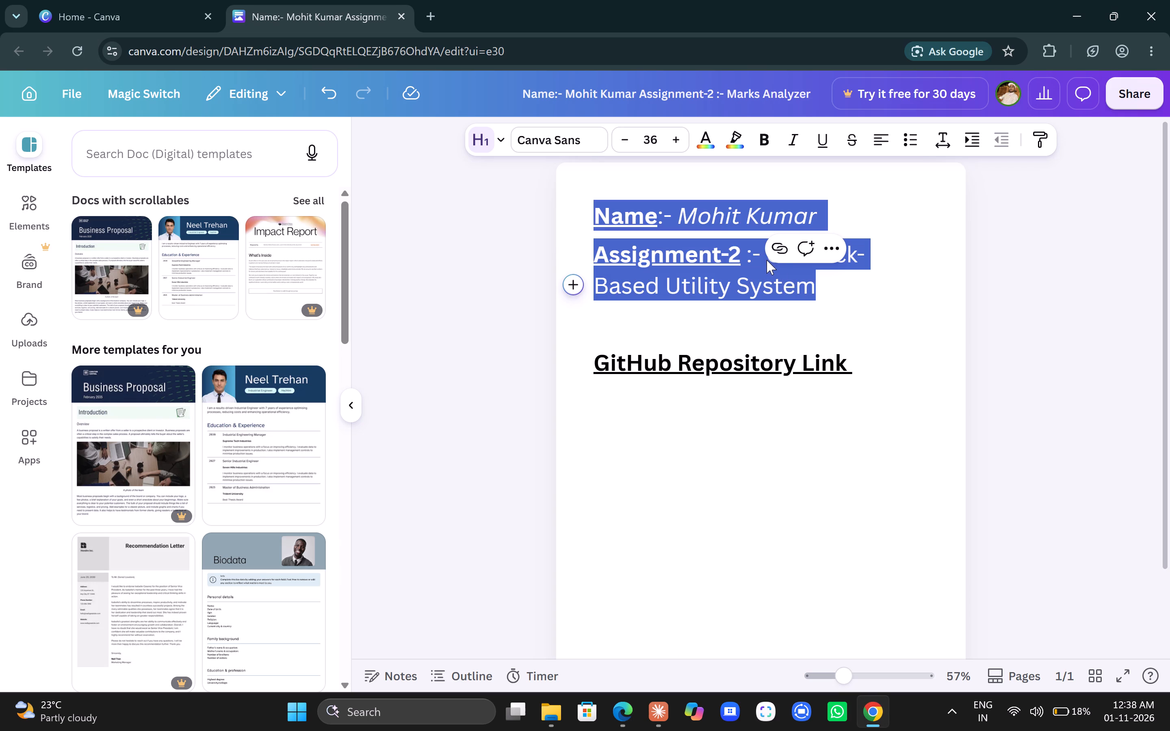
{"action": "left_click_drag", "start_coordinate": [767, 260], "coordinate": [767, 268]}
{"action": "left_click", "coordinate": [791, 148]}
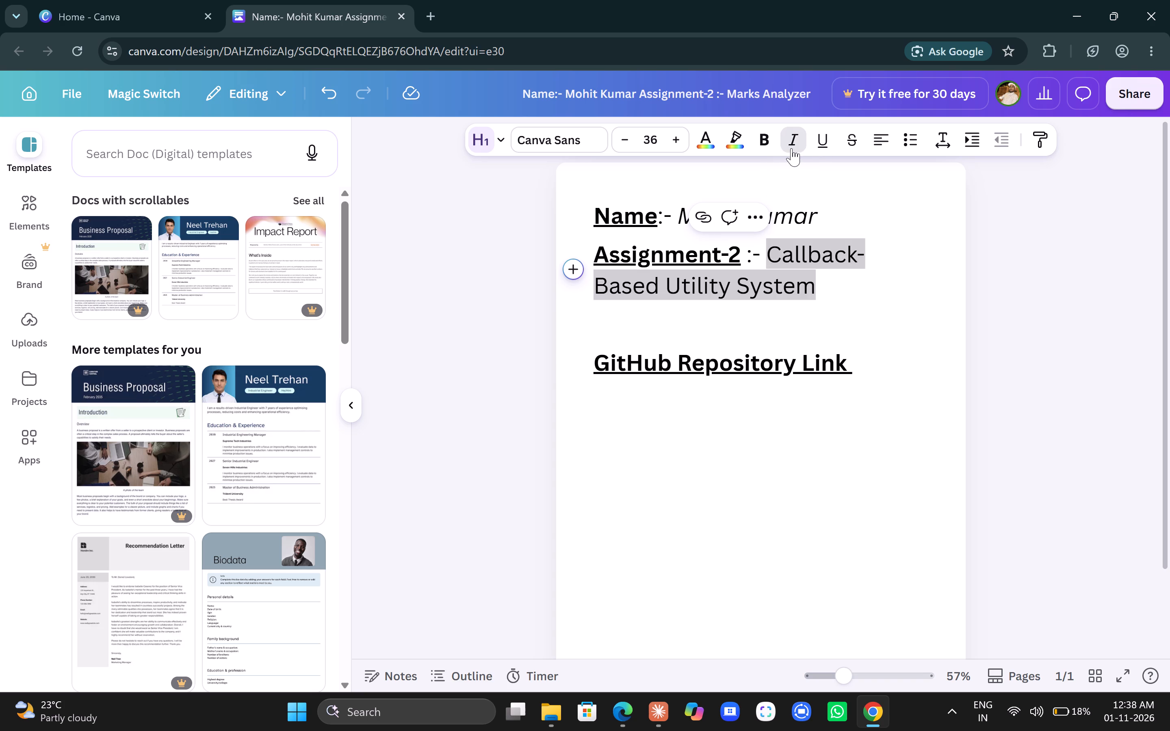
{"action": "left_click", "coordinate": [849, 299]}
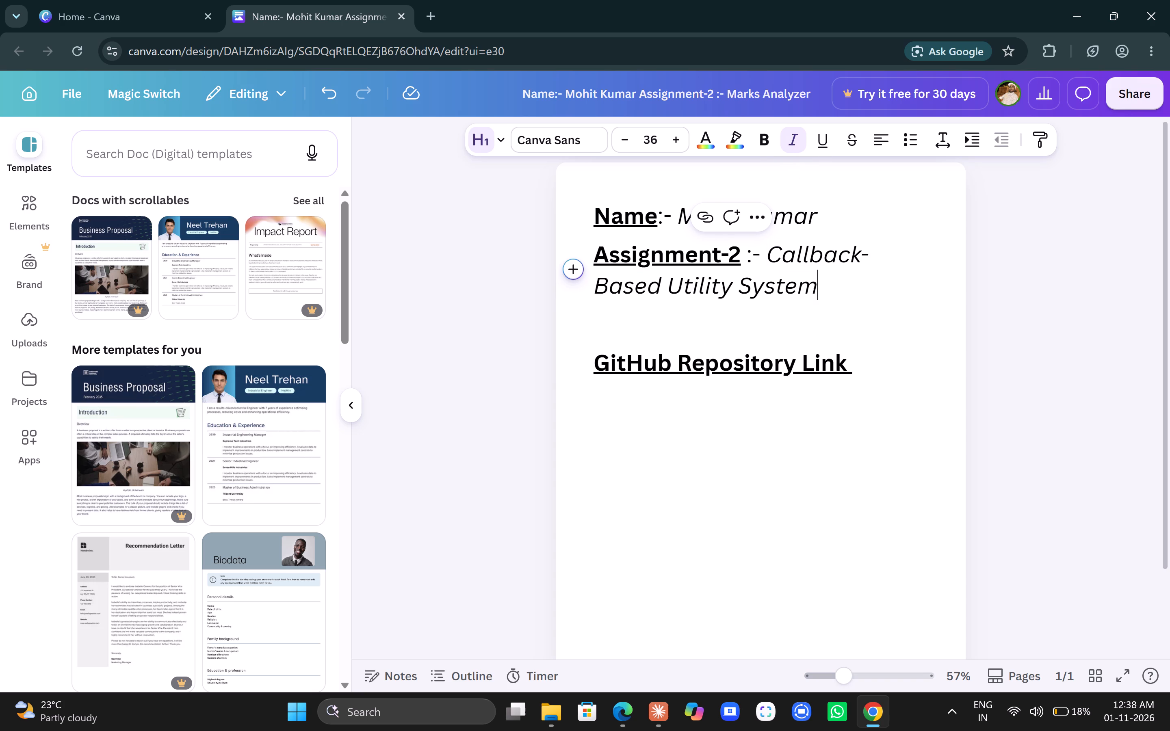
Close the Callback-Based Utility System PDF in Edge and return to the Canva document in Chrome.
{"action": "scroll", "coordinate": [849, 299], "scroll_direction": "down", "scroll_amount": 1}
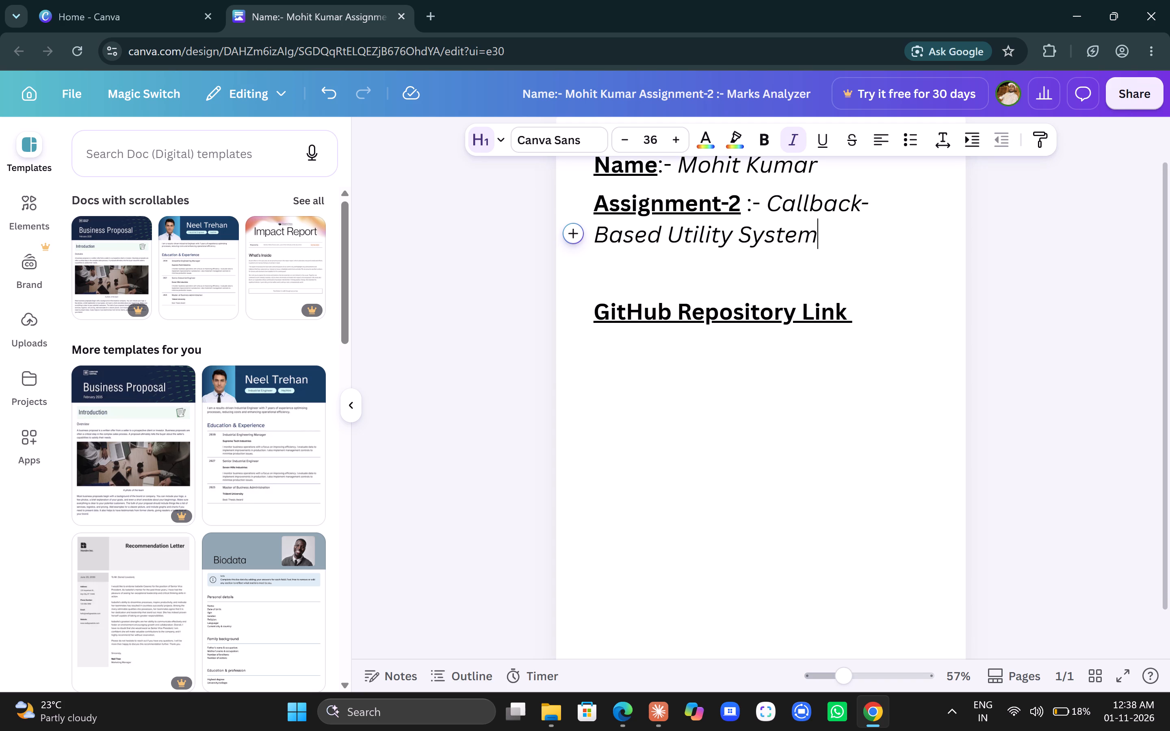
{"action": "scroll", "coordinate": [849, 299], "scroll_direction": "down", "scroll_amount": 1}
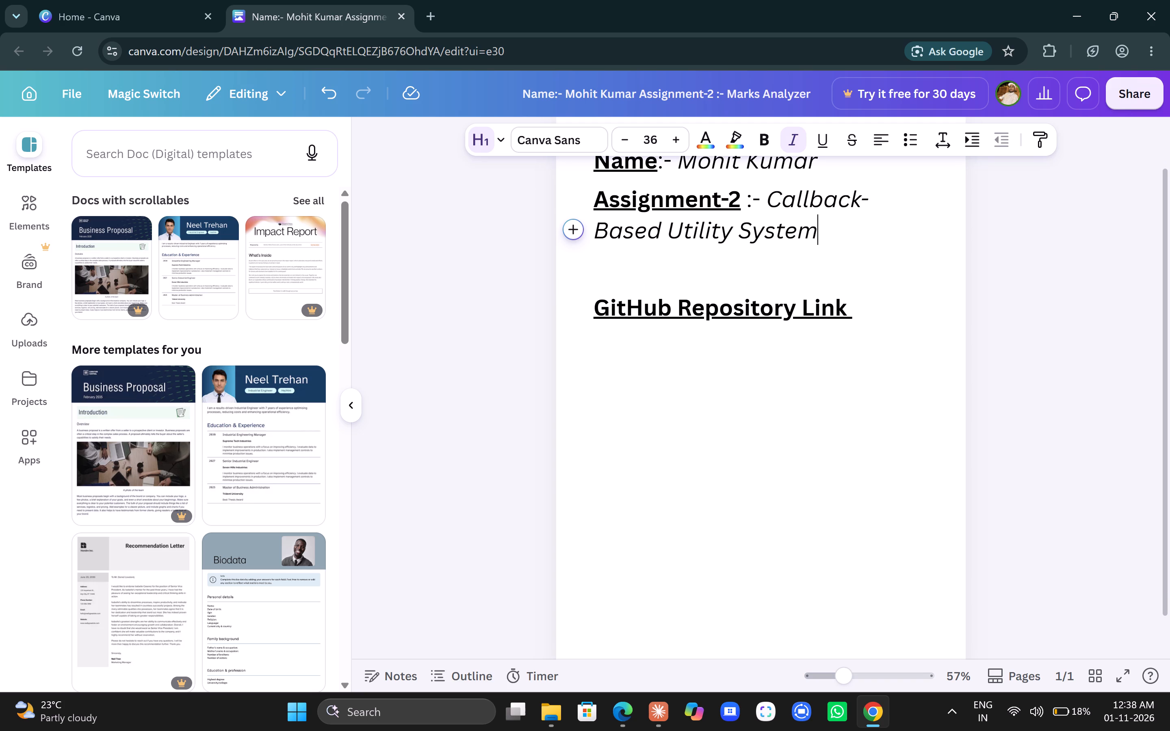
{"action": "left_click", "coordinate": [625, 706]}
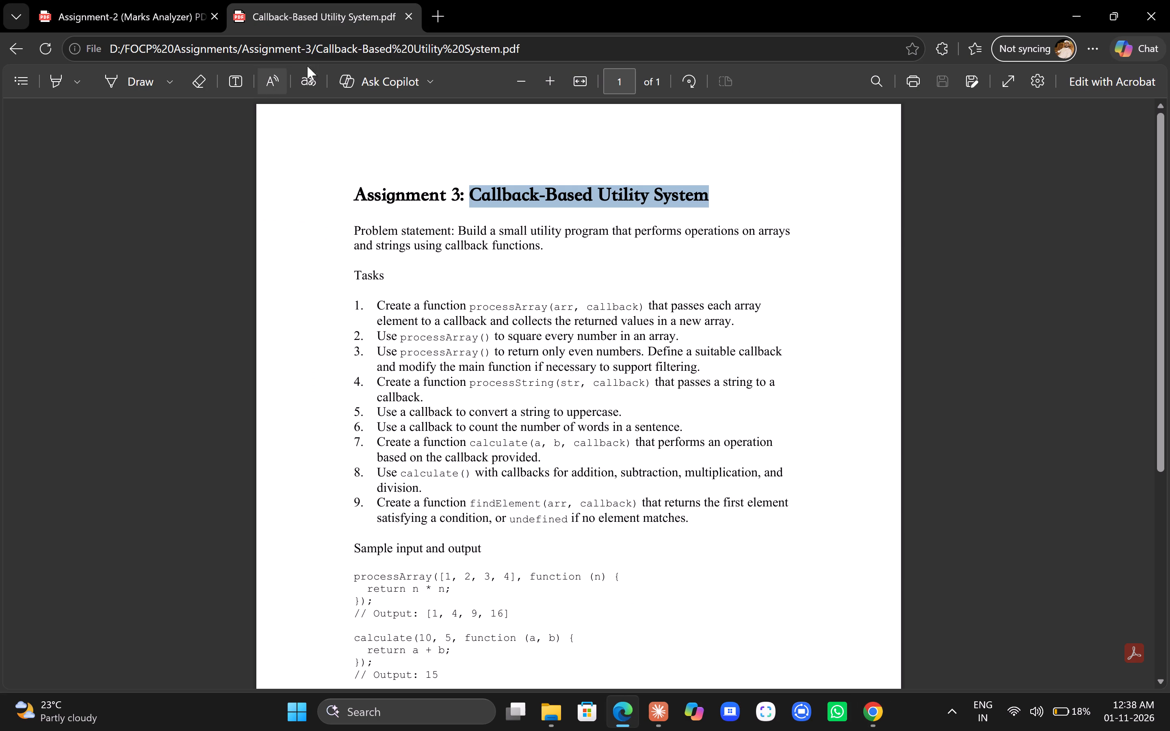
{"action": "left_click", "coordinate": [411, 15]}
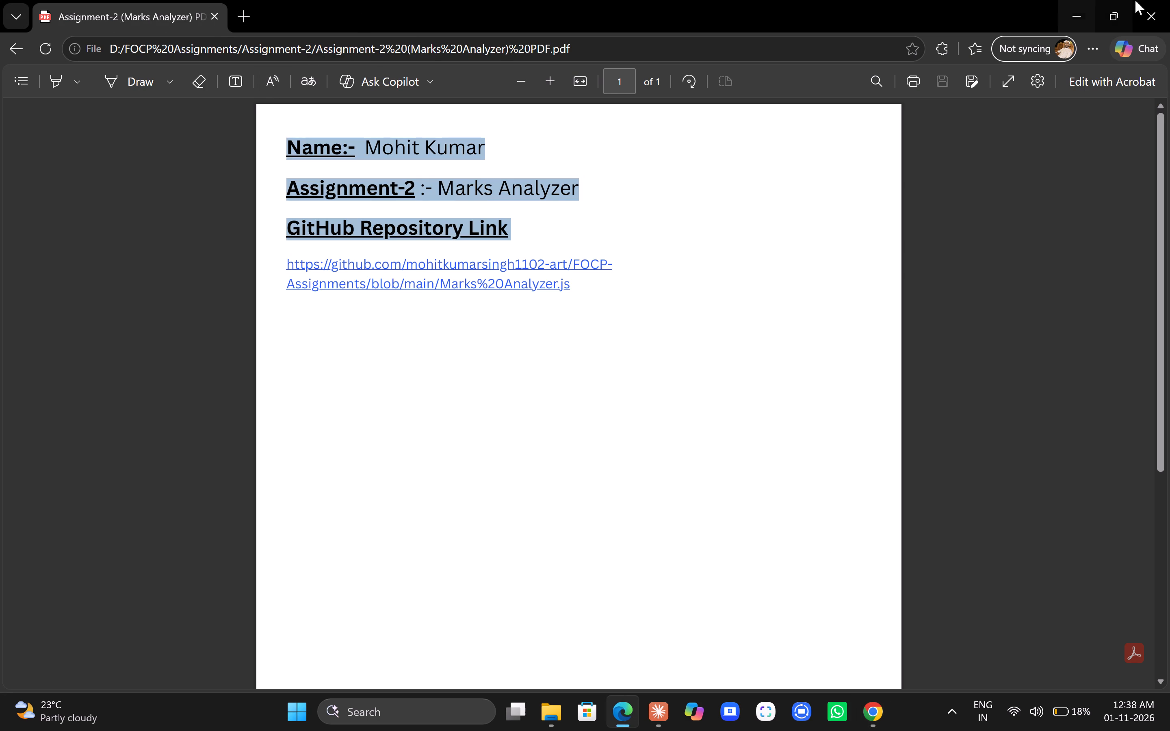
{"action": "left_click", "coordinate": [877, 716]}
Add two new lines below the "GitHub Repository Link" heading.
{"action": "left_click", "coordinate": [886, 317]}
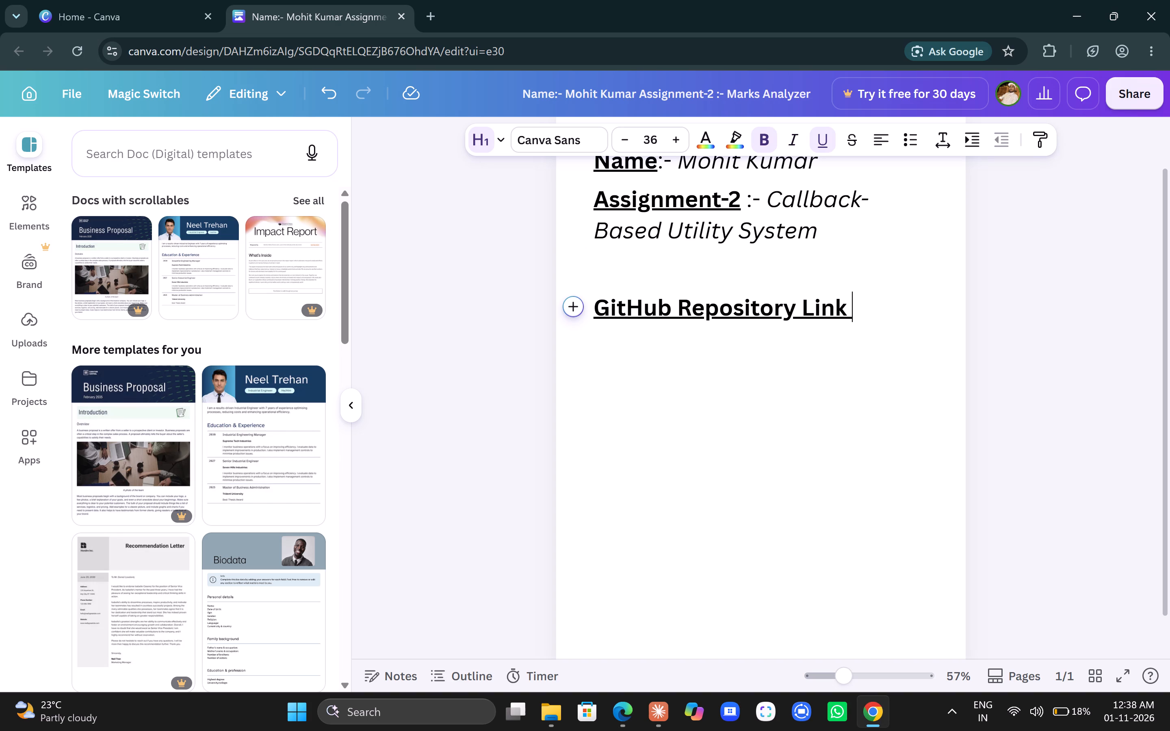
{"action": "key", "text": "Return"}
{"action": "key", "text": "Return"}
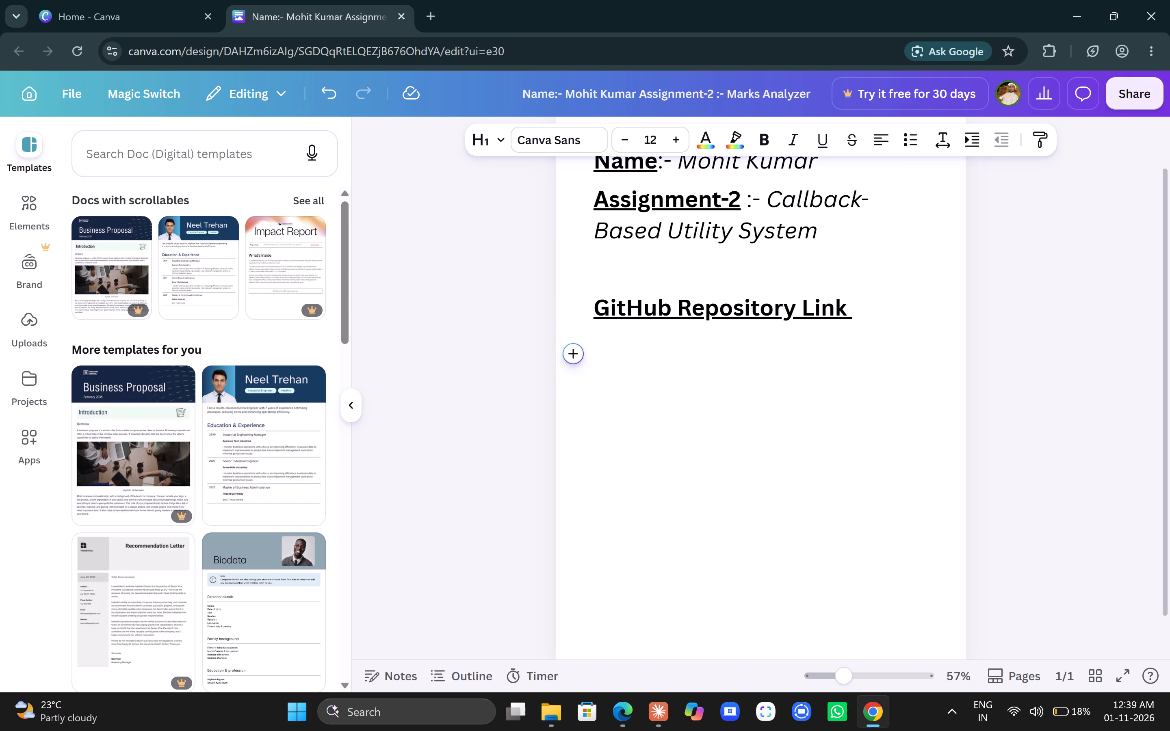
Open GitHub in a new browser tab and go to Callback.js in the FOCP-Assignments repository.
{"action": "left_click", "coordinate": [431, 17]}
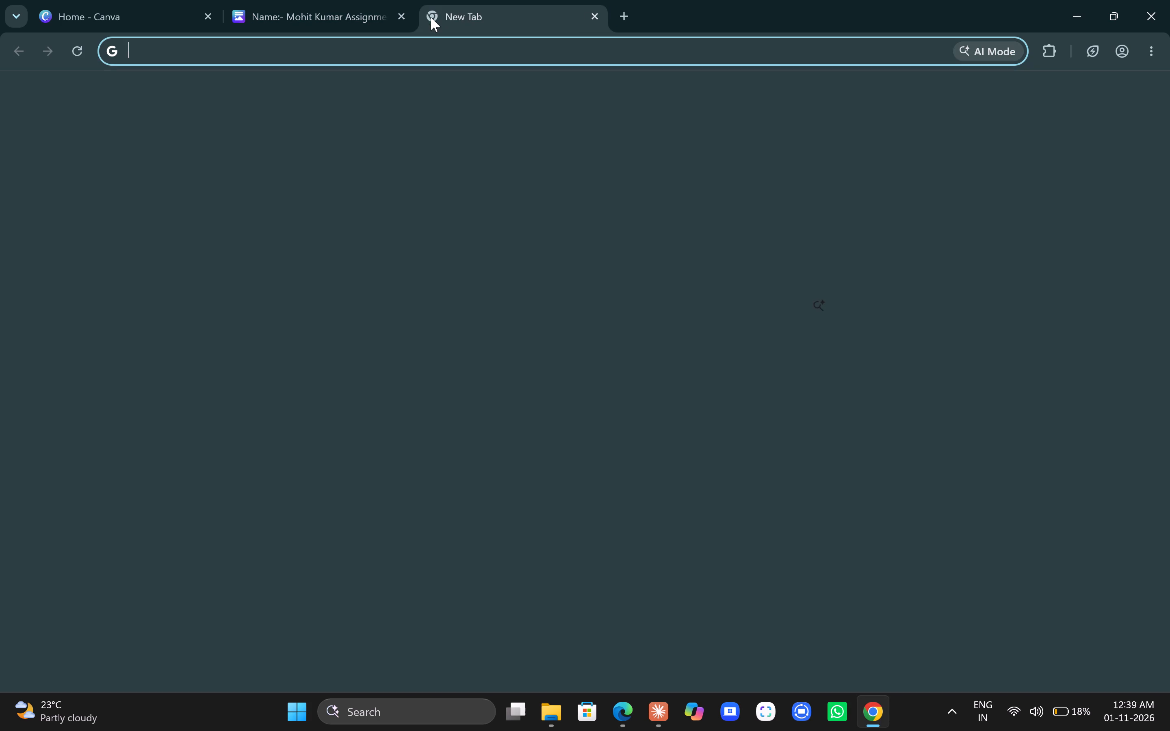
{"action": "left_click", "coordinate": [266, 448]}
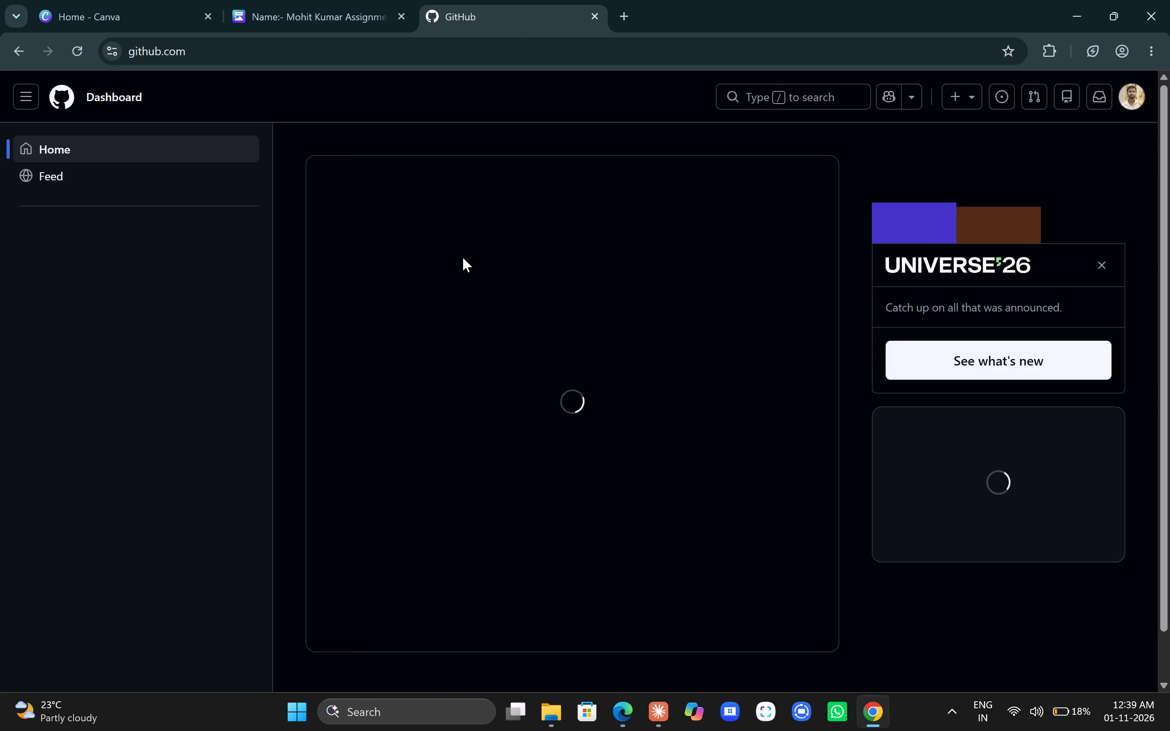
{"action": "left_click", "coordinate": [1127, 93]}
{"action": "left_click", "coordinate": [988, 242]}
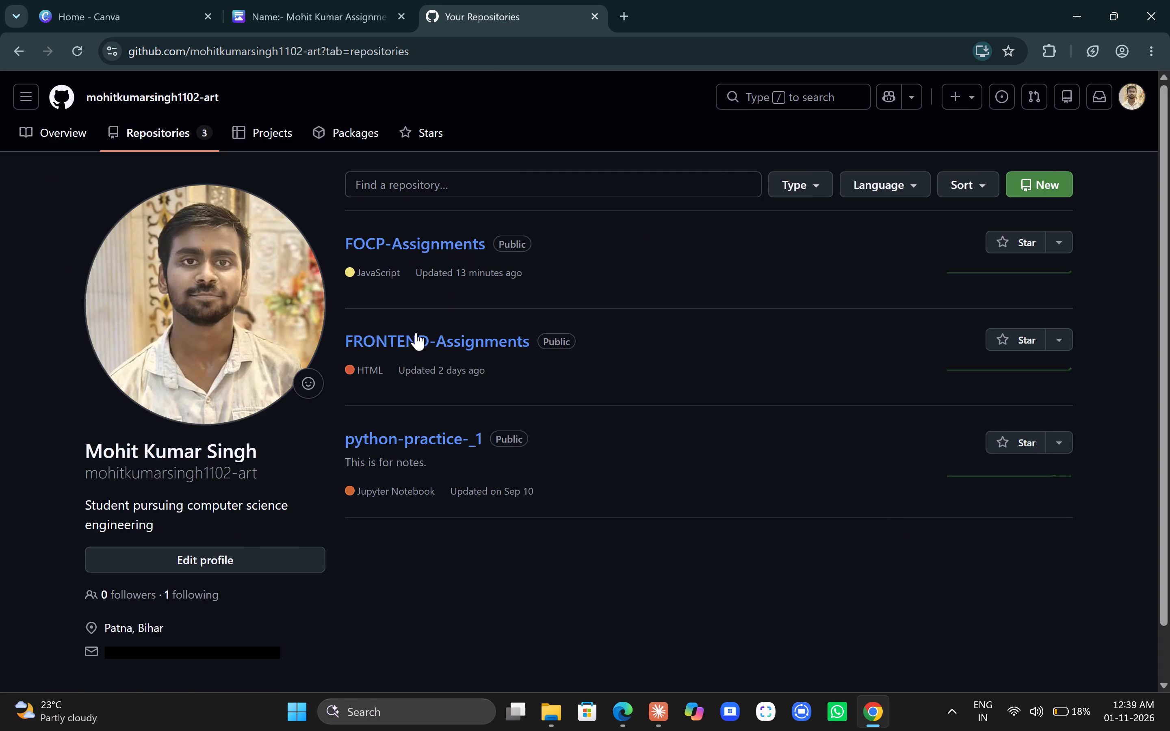
{"action": "left_click", "coordinate": [401, 249]}
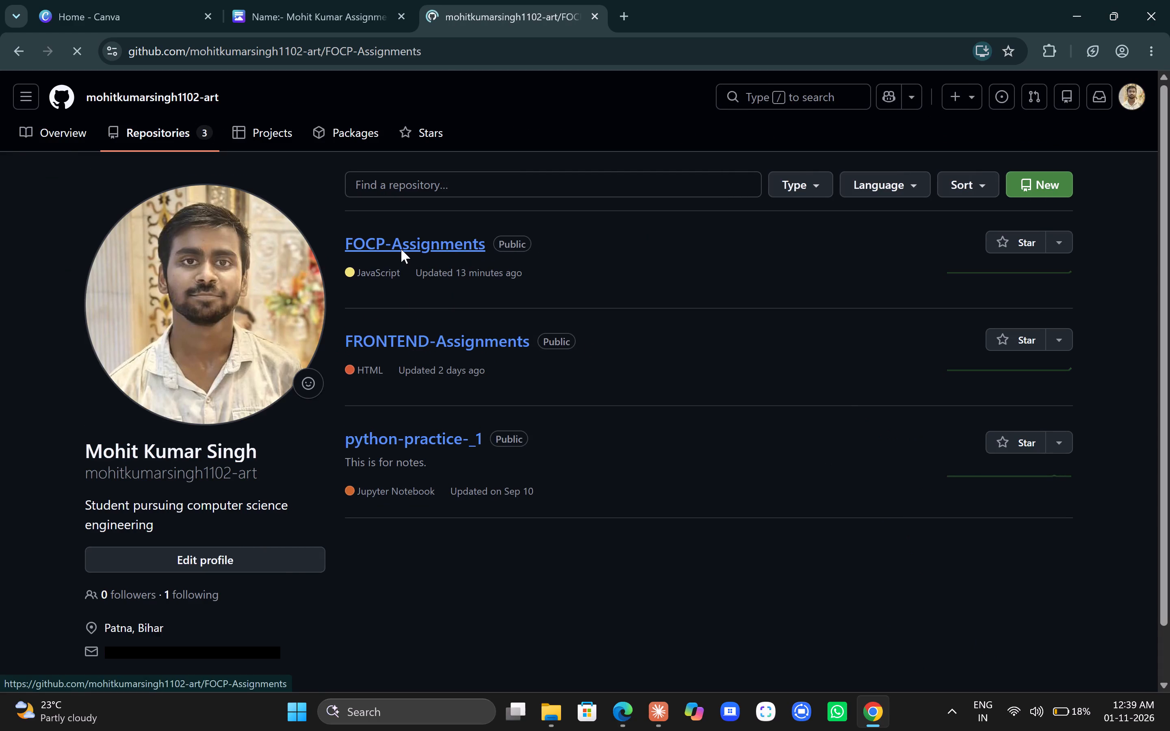
{"action": "left_click", "coordinate": [140, 324]}
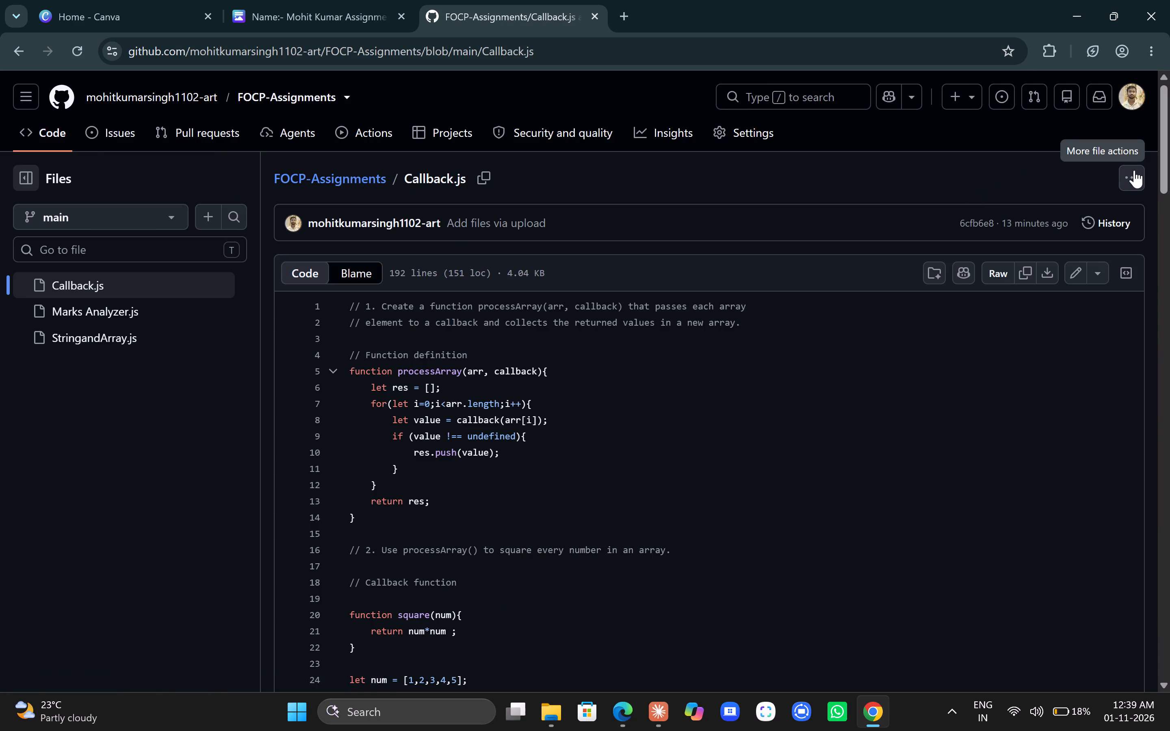
Open the additional file actions for Callback.js.
{"action": "left_click", "coordinate": [1134, 170]}
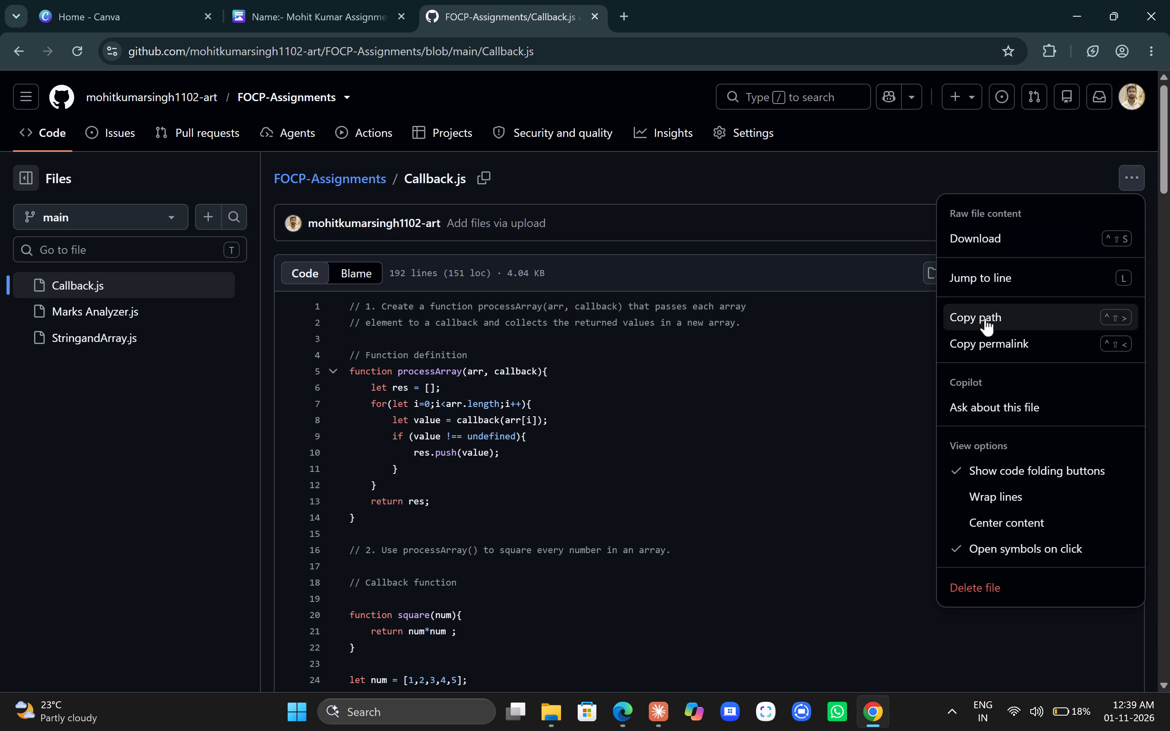
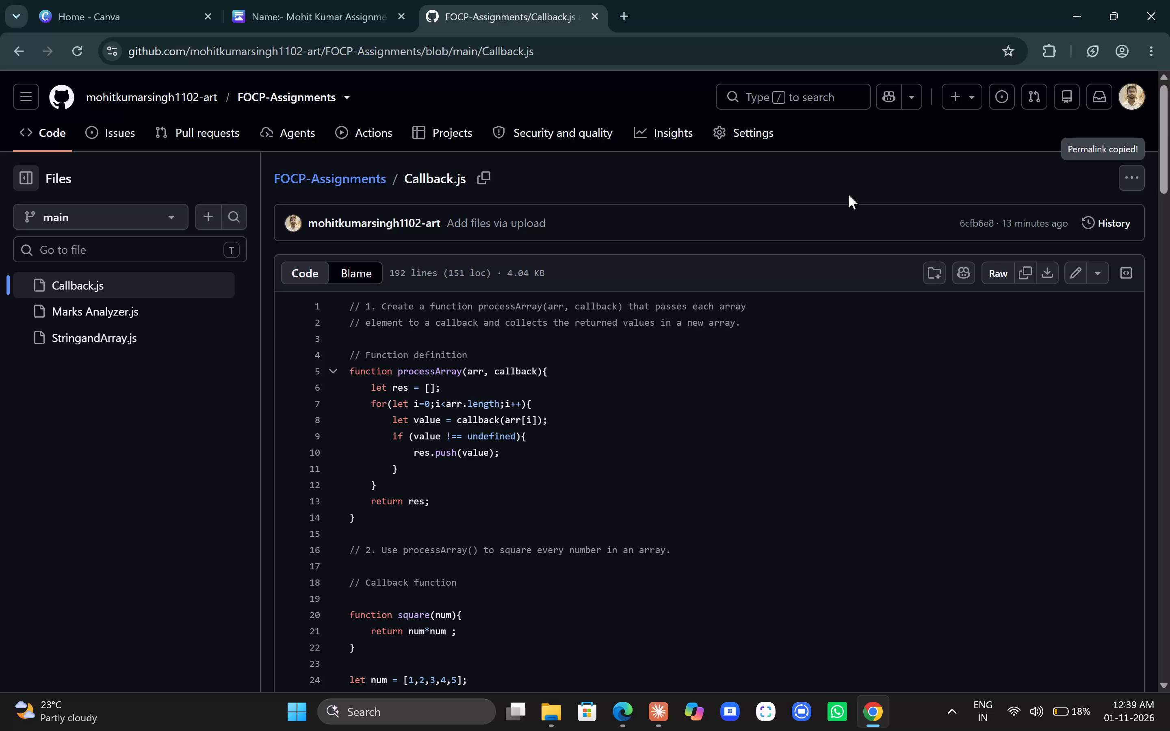
Return to the Canva document and paste the copied Callback.js permalink below the "GitHub Repository Link" heading as a plain text link, not an embed.
{"action": "left_click", "coordinate": [312, 14]}
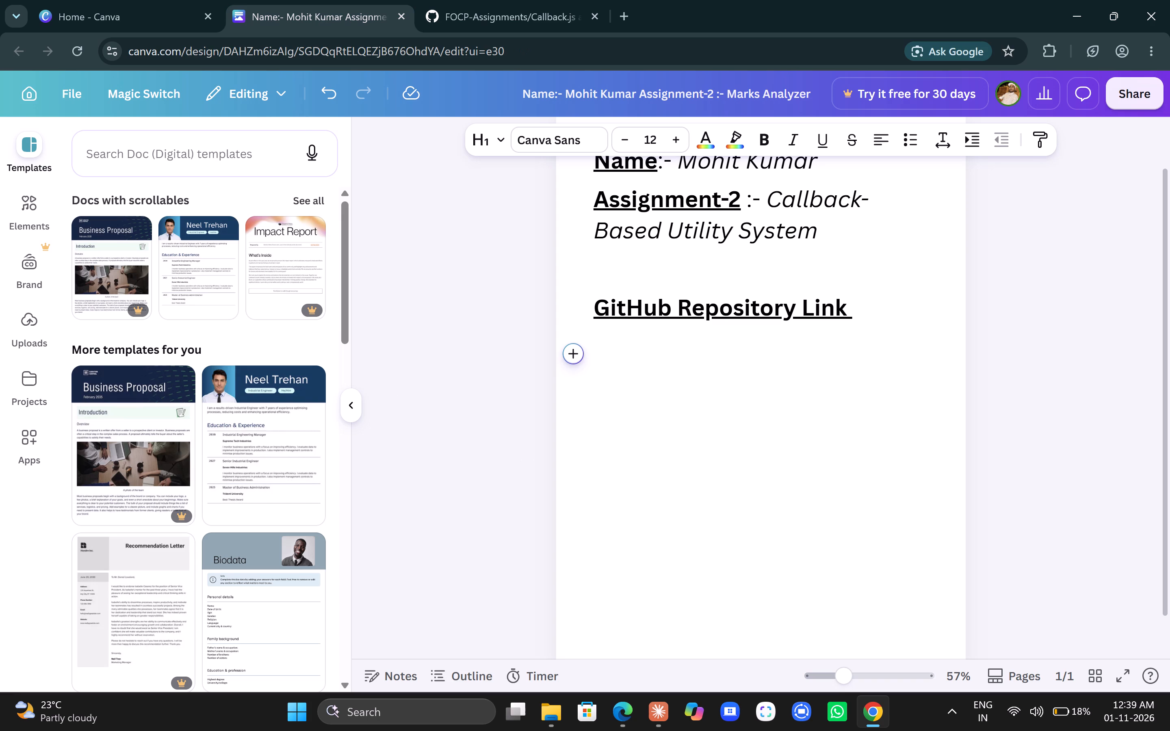
{"action": "key", "text": "Return"}
{"action": "key", "text": "ctrl+v"}
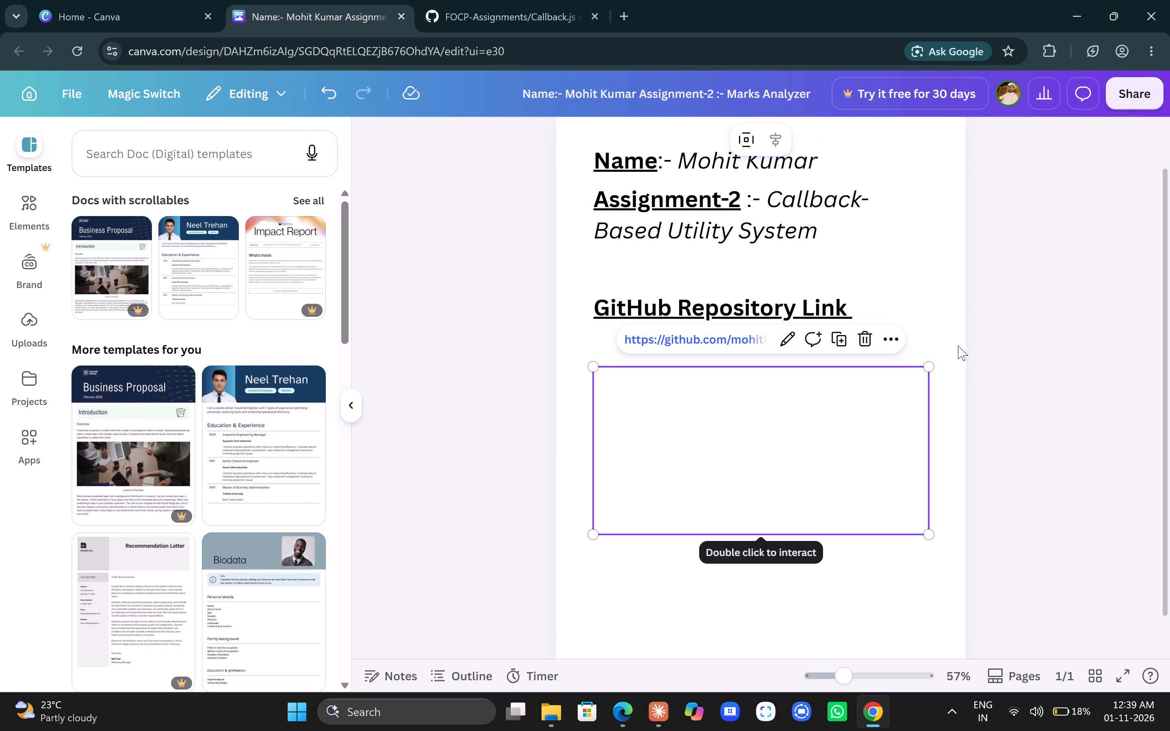
{"action": "left_click", "coordinate": [916, 281]}
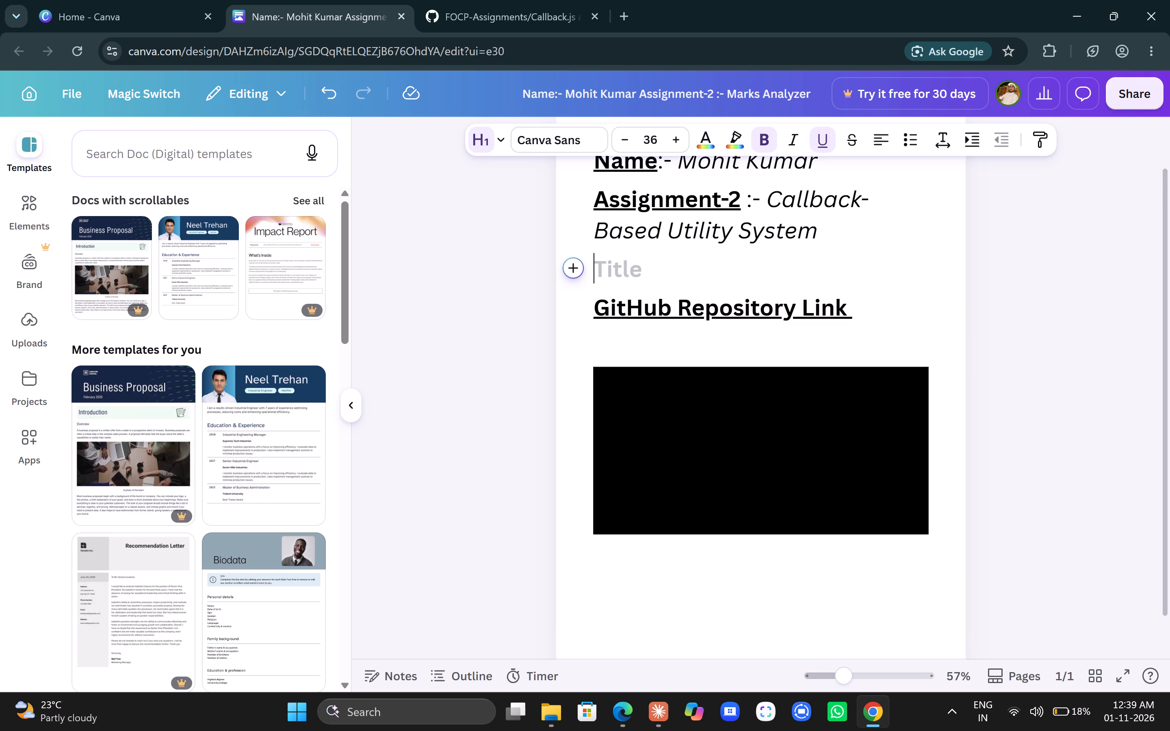
{"action": "key", "text": "ctrl+z"}
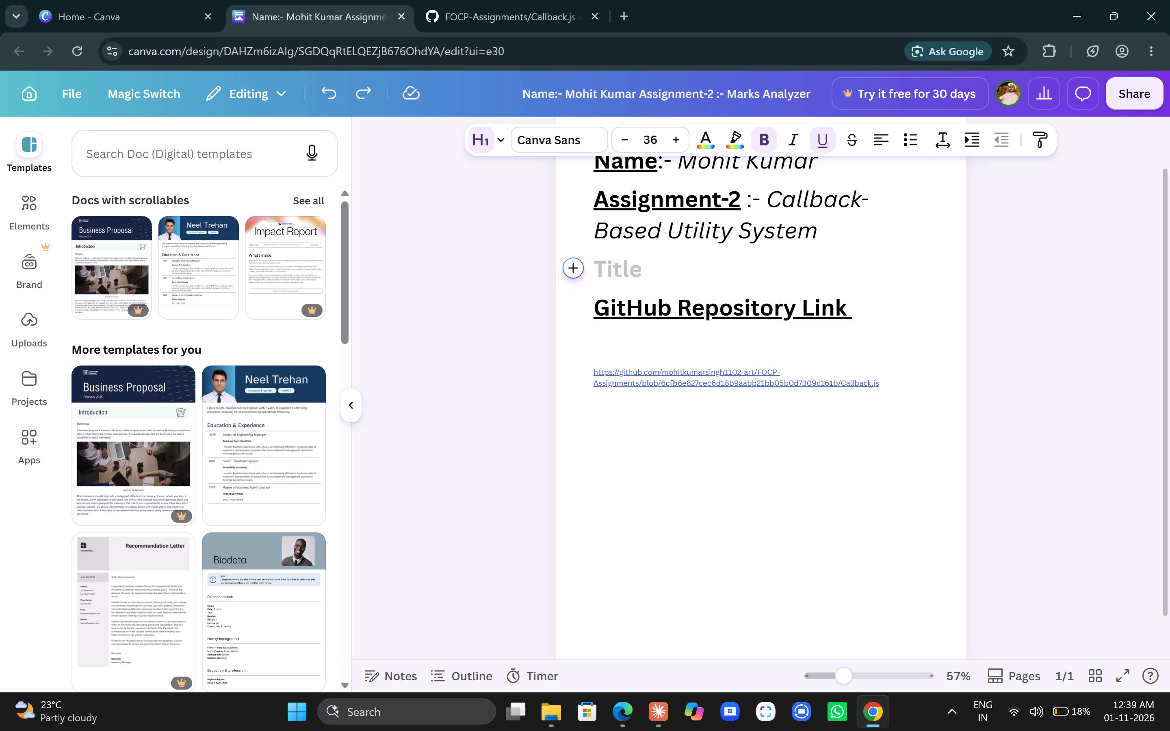
Make the whole pasted Callback.js link bold and set its font size to 15.
{"action": "left_click_drag", "start_coordinate": [889, 385], "coordinate": [596, 374]}
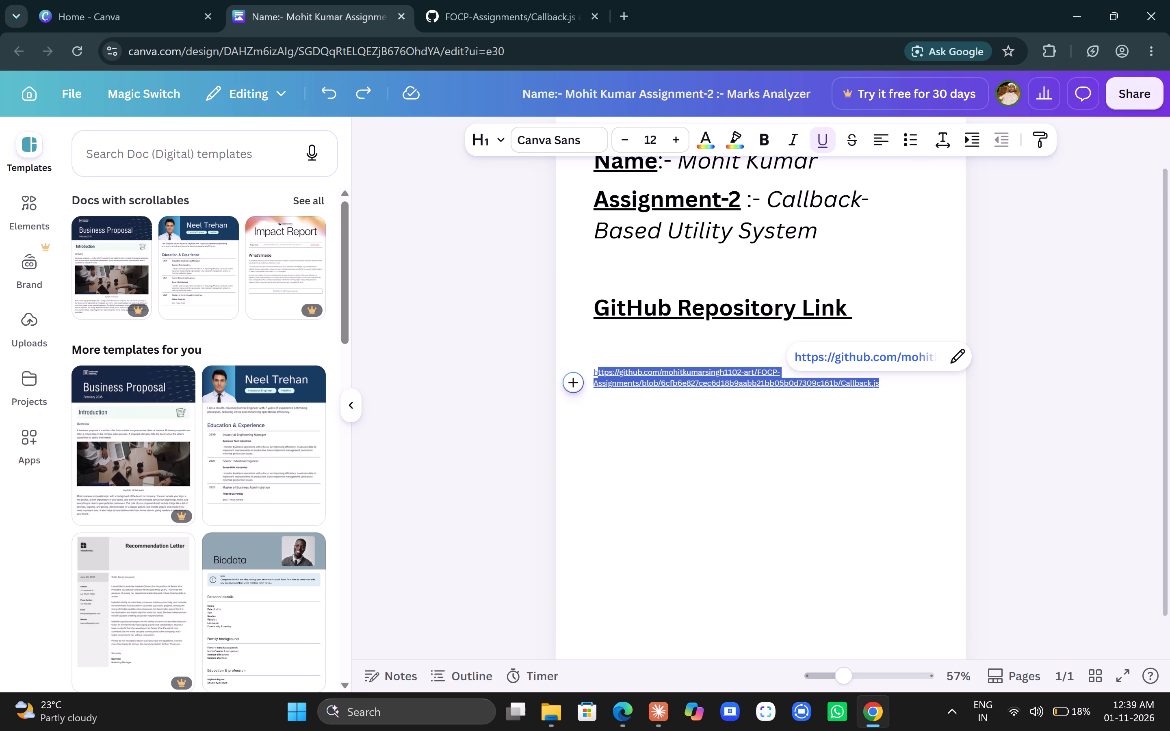
{"action": "left_click_drag", "start_coordinate": [596, 374], "coordinate": [591, 375]}
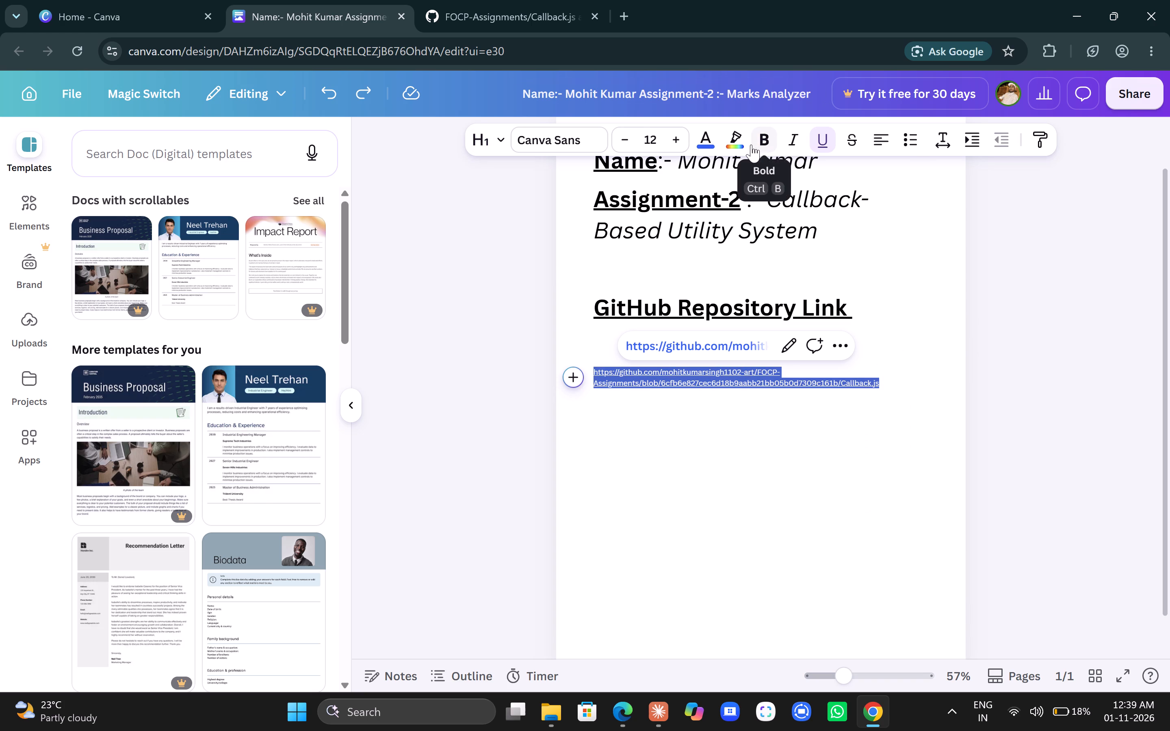
{"action": "left_click", "coordinate": [767, 138]}
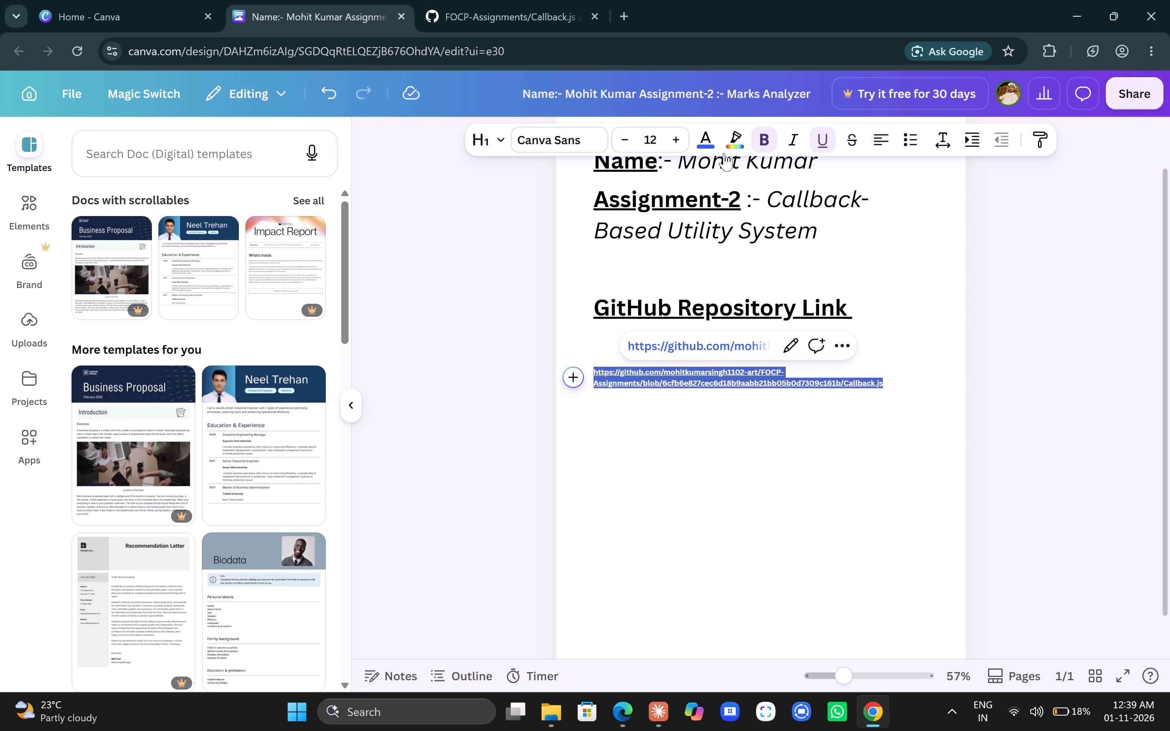
{"action": "double_click", "coordinate": [683, 135]}
{"action": "left_click", "coordinate": [683, 135]}
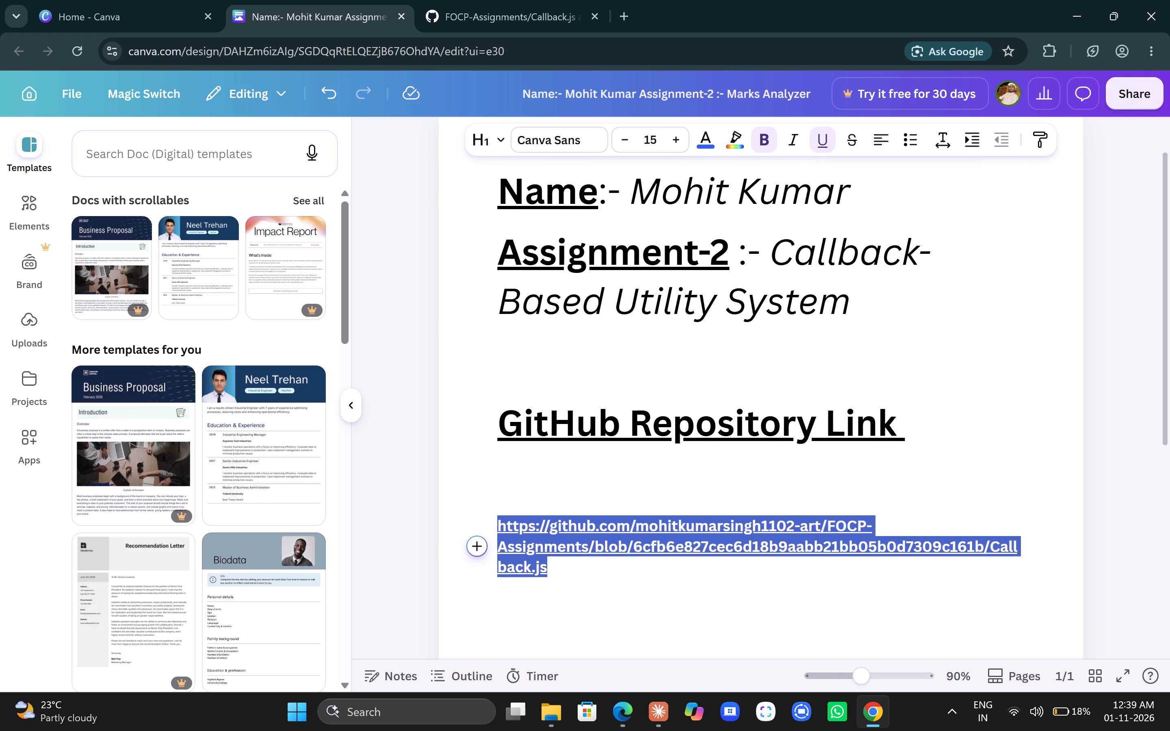
{"action": "scroll", "coordinate": [700, 437], "scroll_direction": "down", "scroll_amount": 2}
{"action": "left_click", "coordinate": [633, 471]}
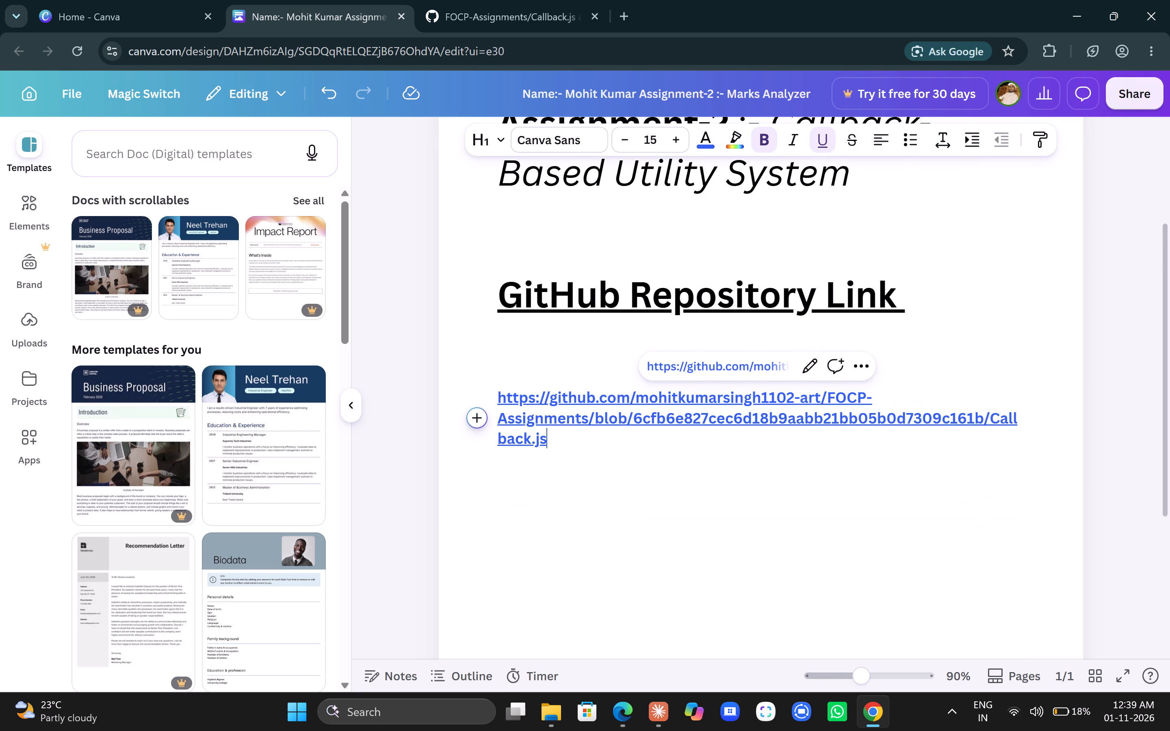
Add an empty line below the Callback.js link.
{"action": "left_click", "coordinate": [771, 491]}
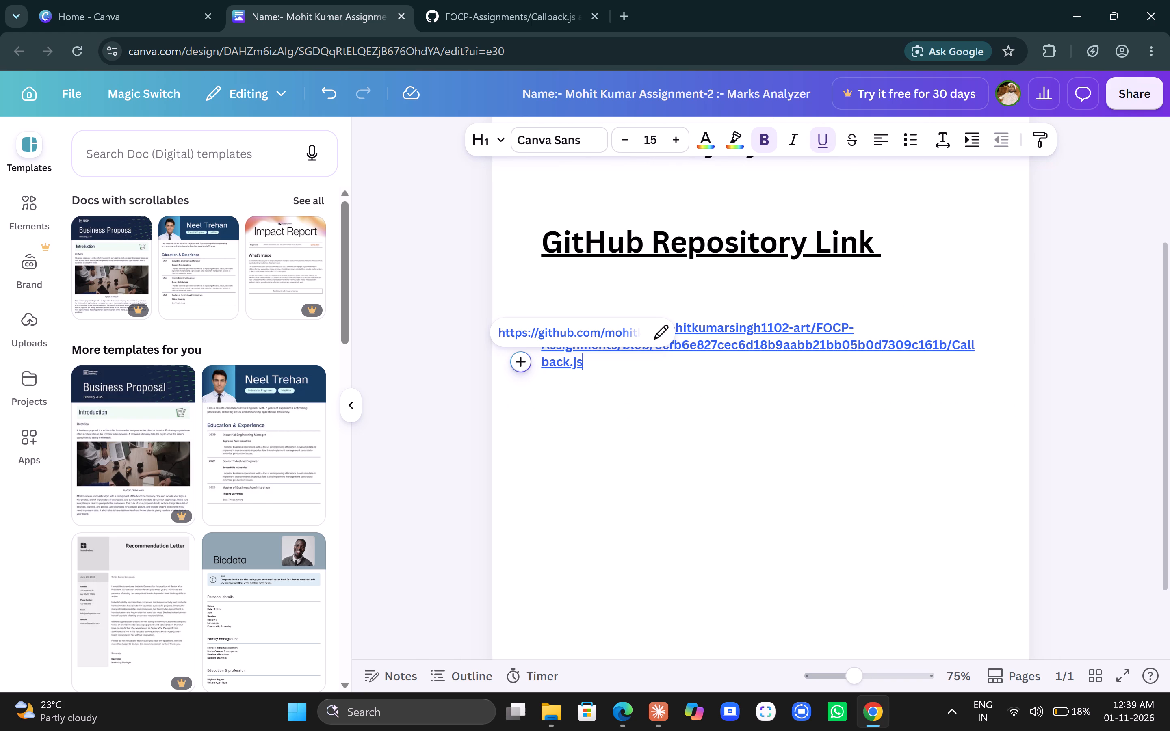
{"action": "key", "text": "Return"}
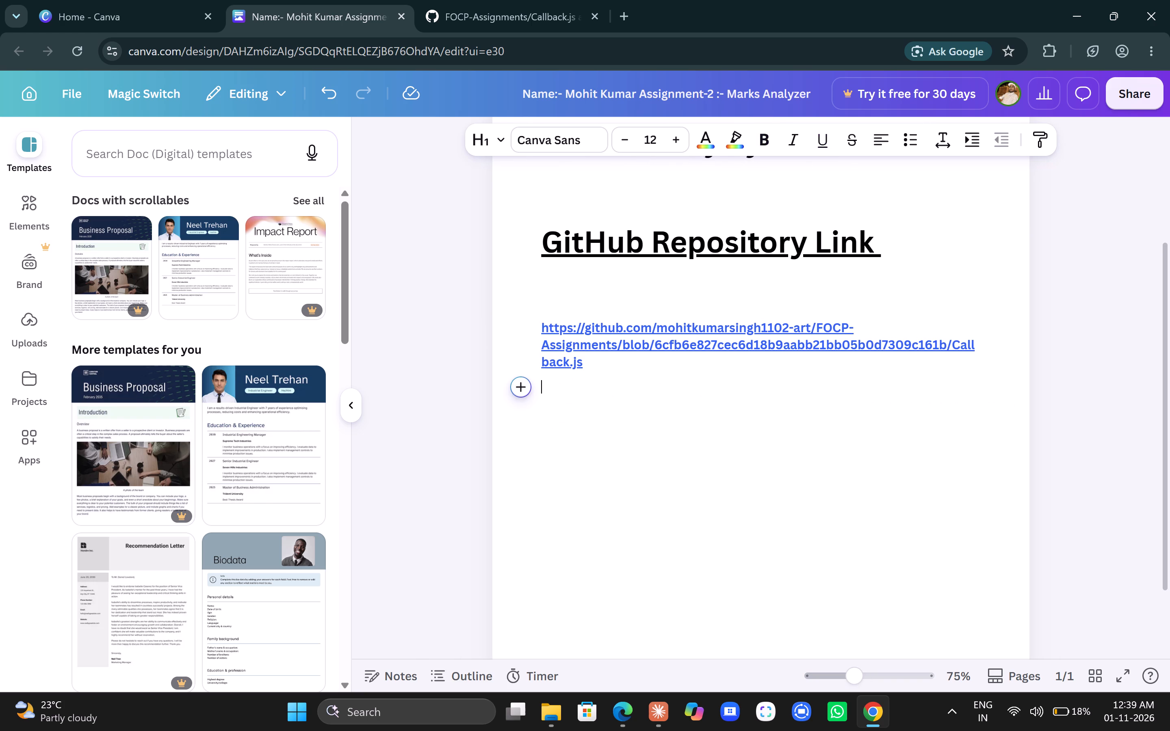
Change the assignment number in the "Callback-Based Utility System" heading to Assignment-3.
{"action": "scroll", "coordinate": [769, 307], "scroll_direction": "up", "scroll_amount": 5}
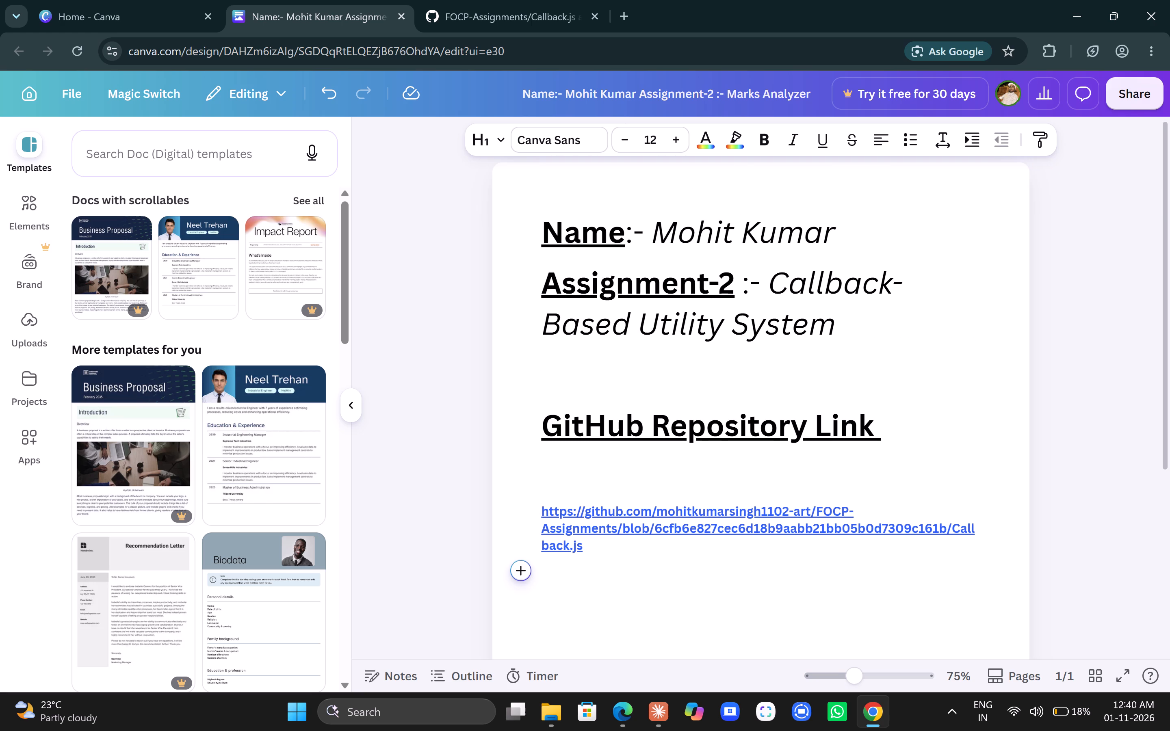
{"action": "left_click", "coordinate": [738, 280]}
{"action": "key", "text": "BackSpace"}
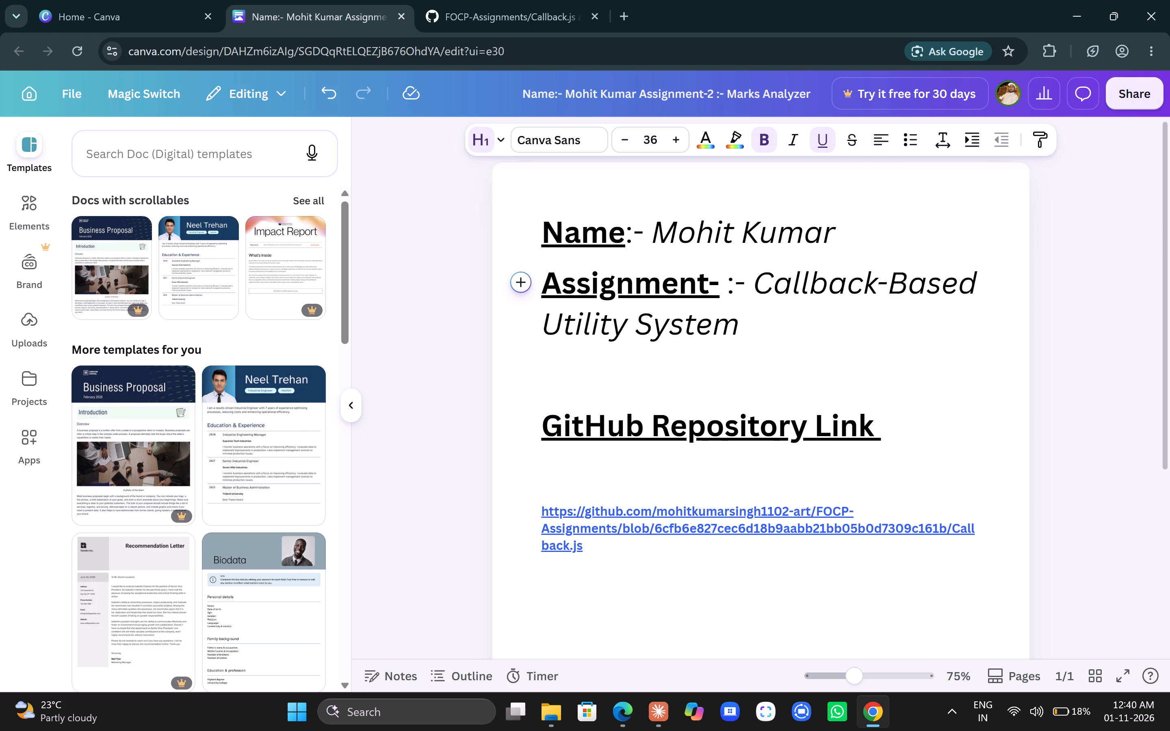
{"action": "key", "text": "3"}
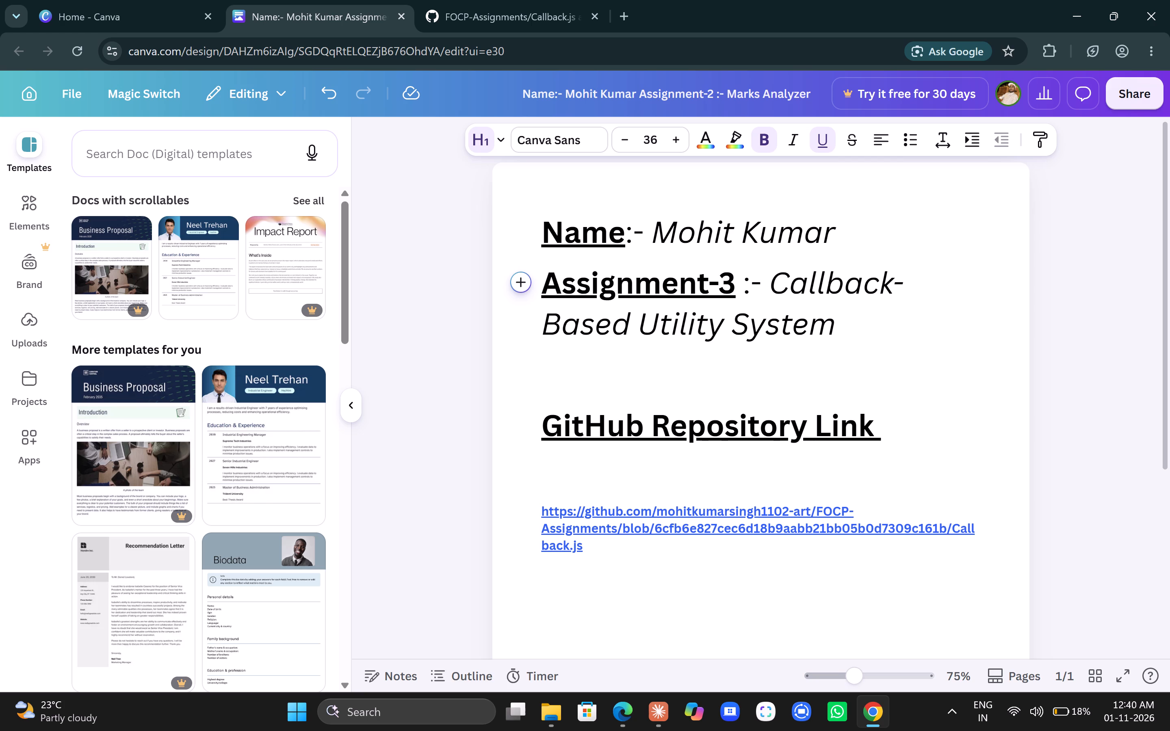
{"action": "left_click", "coordinate": [881, 323]}
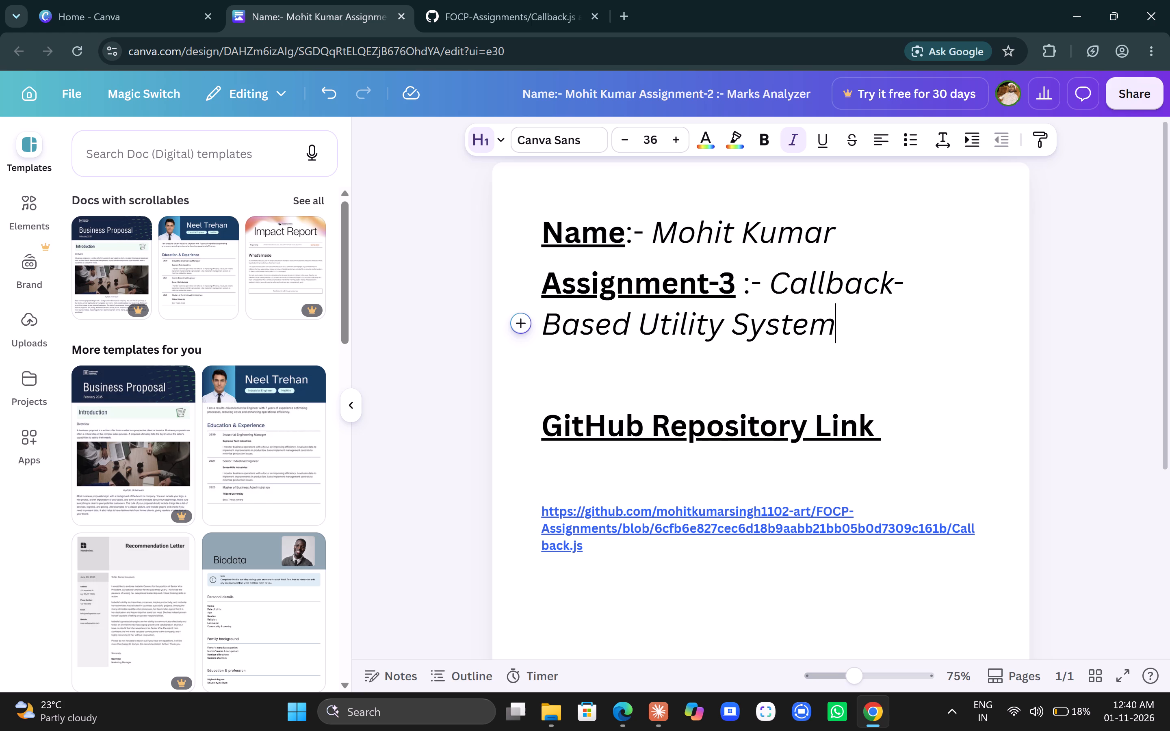
Download the finished document as a PDF with the Digital preset.
{"action": "left_click", "coordinate": [1112, 88]}
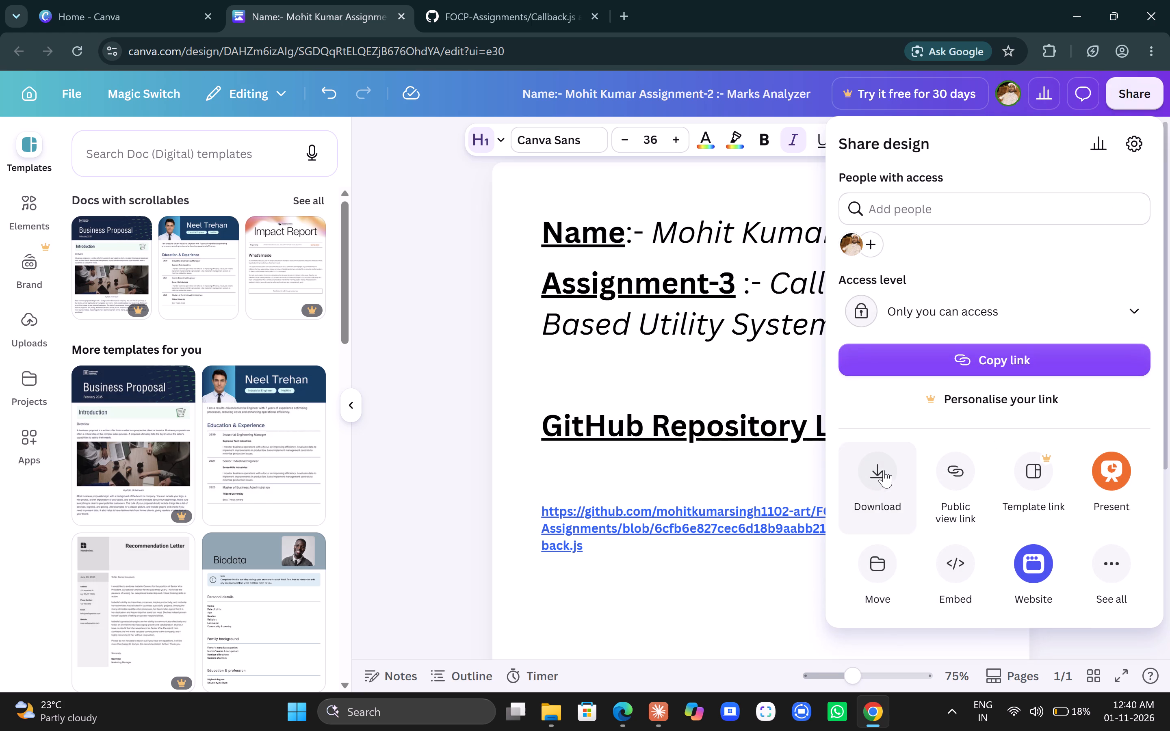
{"action": "left_click", "coordinate": [884, 464]}
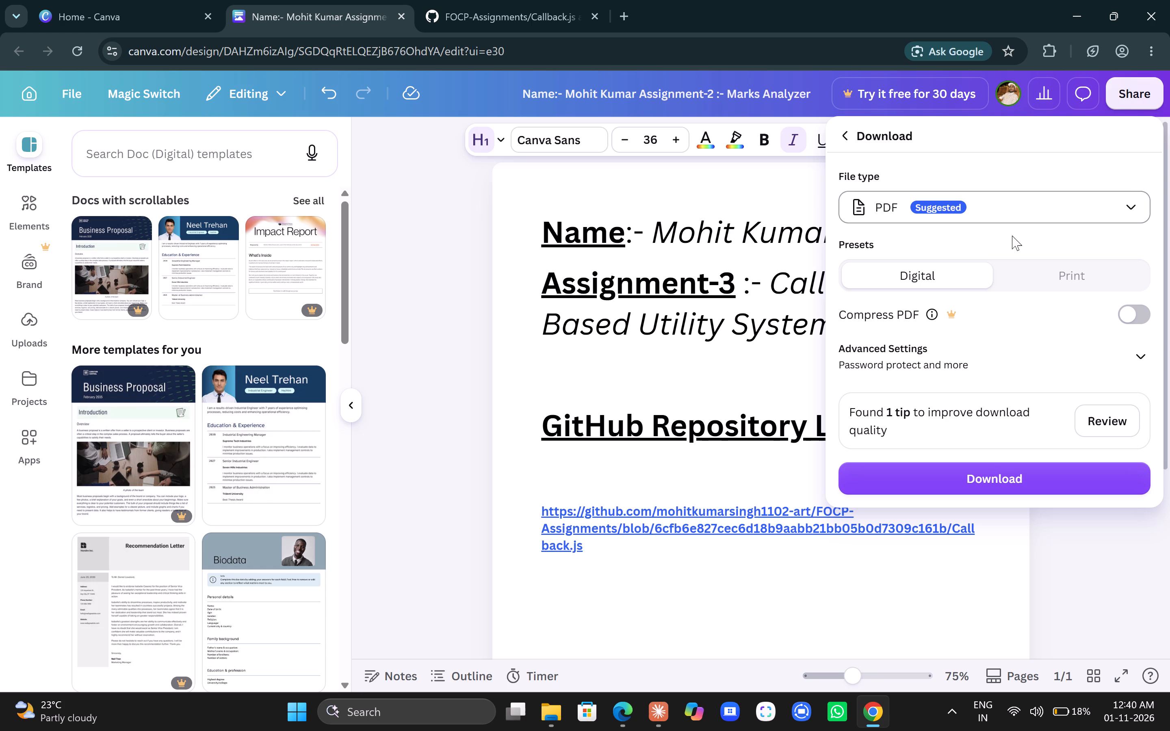
{"action": "left_click", "coordinate": [1132, 197]}
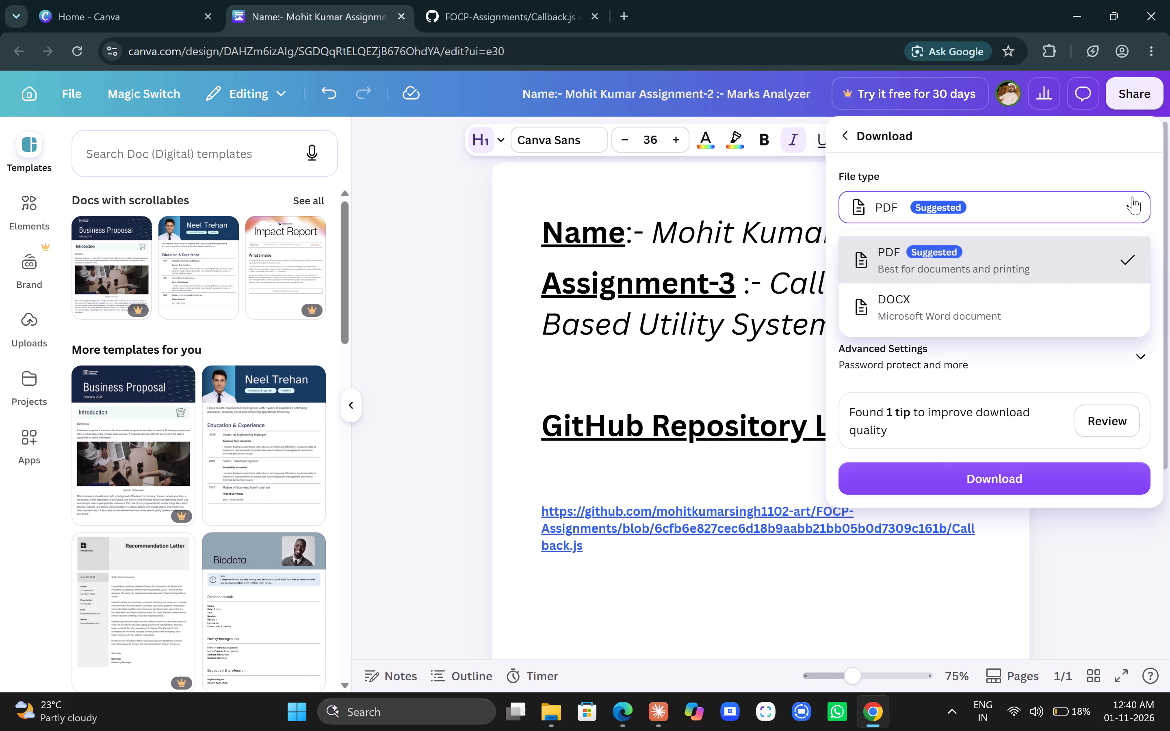
{"action": "left_click", "coordinate": [1132, 197]}
{"action": "left_click", "coordinate": [943, 466]}
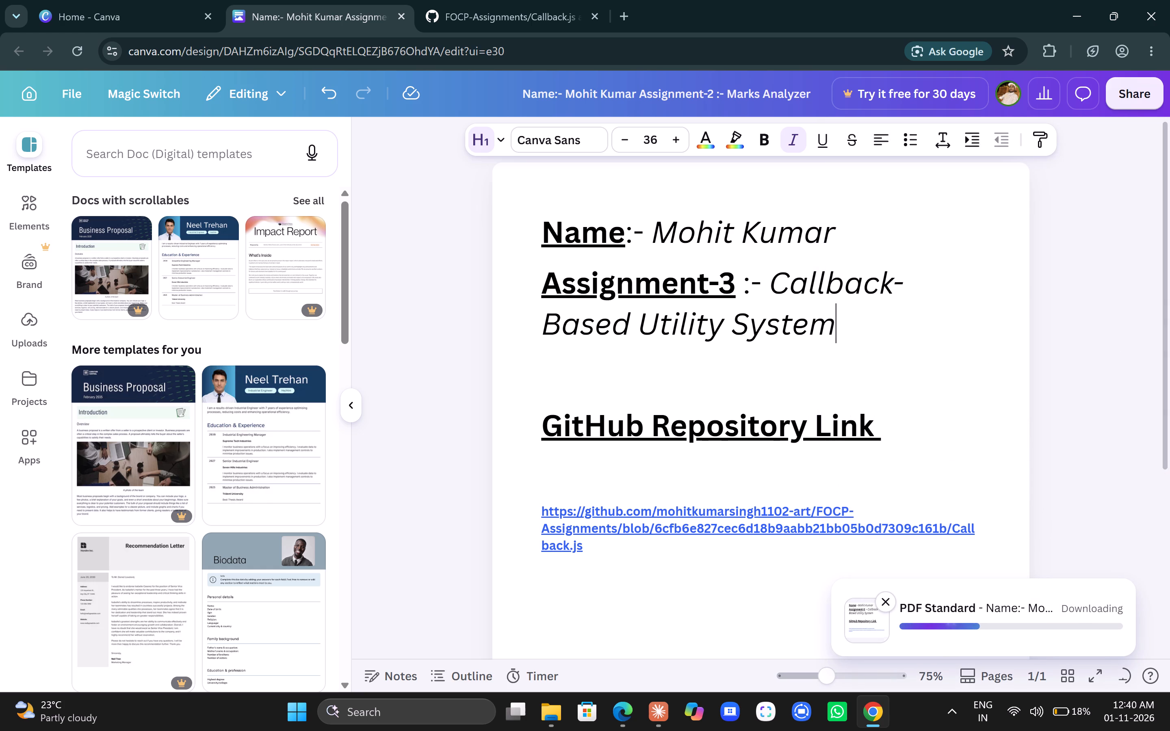
Switch to File Explorer and open the newly downloaded assignment PDF from the Downloads folder.
{"action": "left_click", "coordinate": [547, 722]}
{"action": "left_click", "coordinate": [65, 246]}
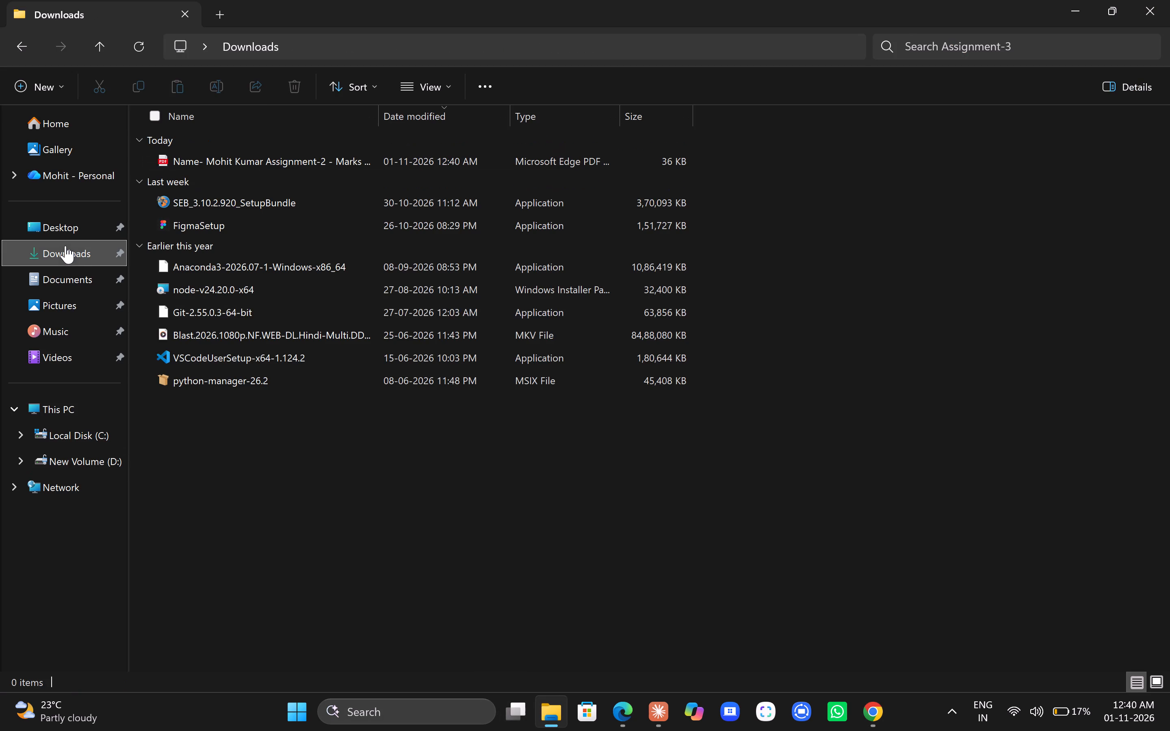
{"action": "left_click", "coordinate": [203, 166]}
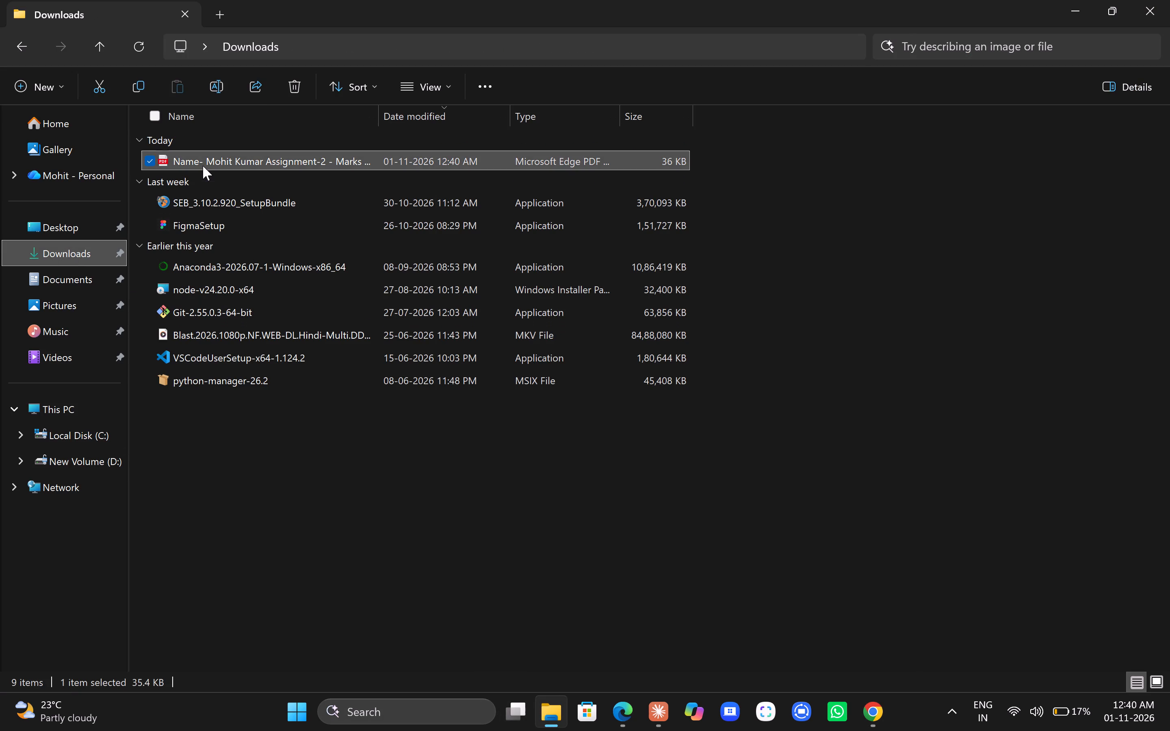
{"action": "key", "text": "Return"}
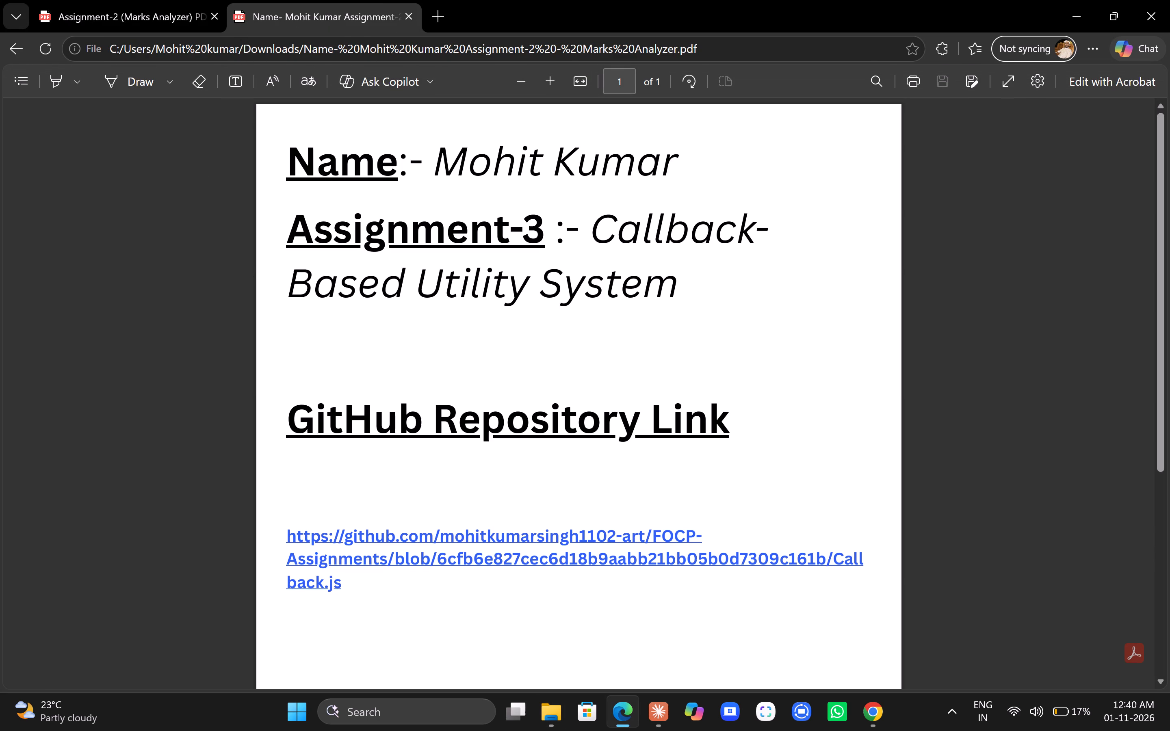
Follow the PDF's GitHub link in Edge, look through the Callback.js code, go back to the PDF and close Edge.
{"action": "left_click", "coordinate": [426, 543]}
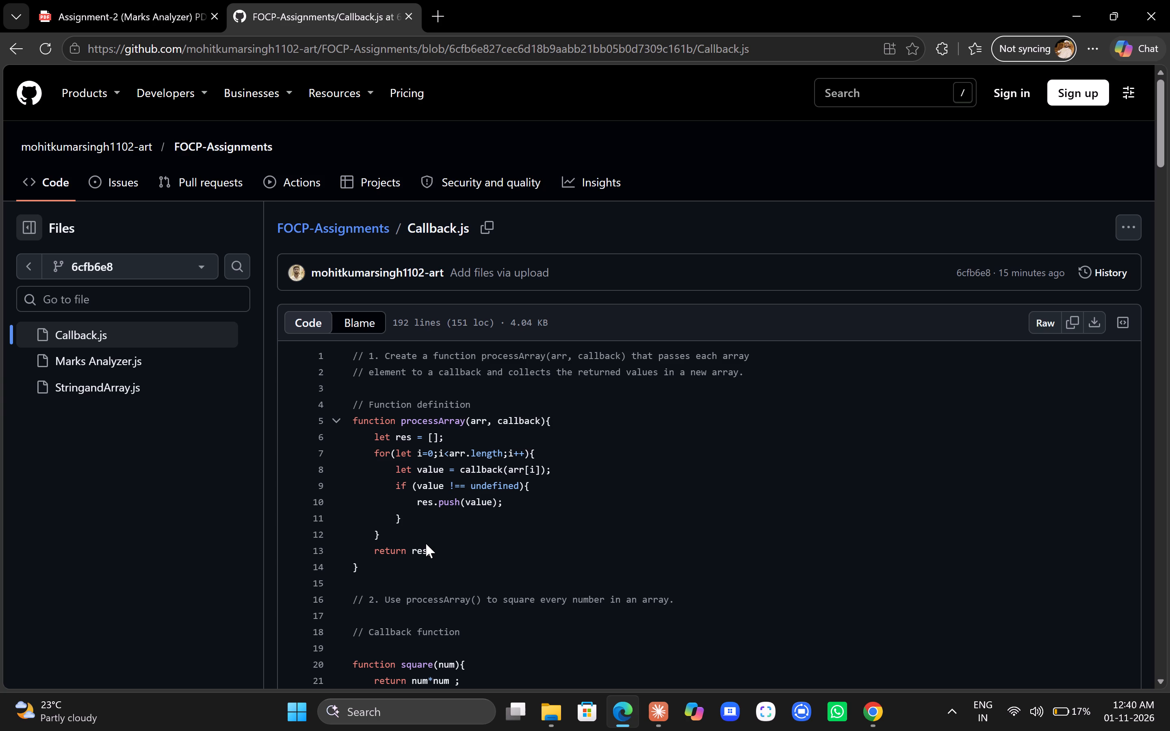
{"action": "scroll", "coordinate": [426, 543], "scroll_direction": "down", "scroll_amount": 5}
{"action": "scroll", "coordinate": [547, 524], "scroll_direction": "down", "scroll_amount": 2}
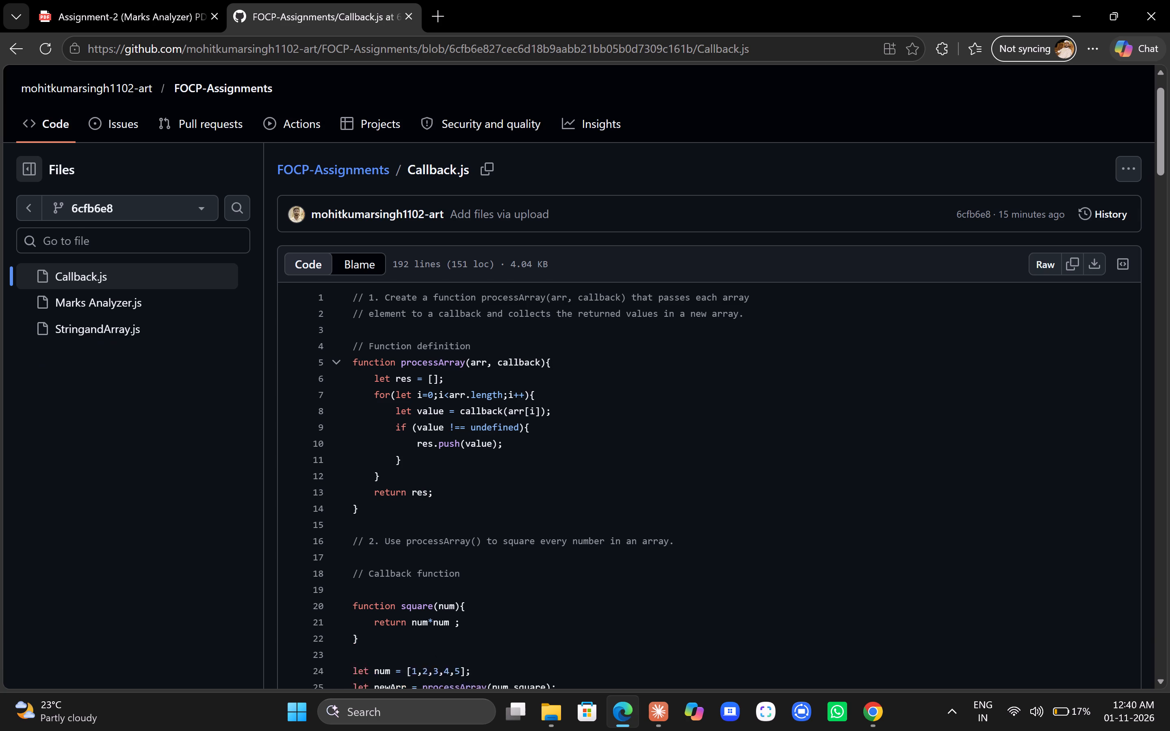
{"action": "scroll", "coordinate": [547, 524], "scroll_direction": "down", "scroll_amount": 13}
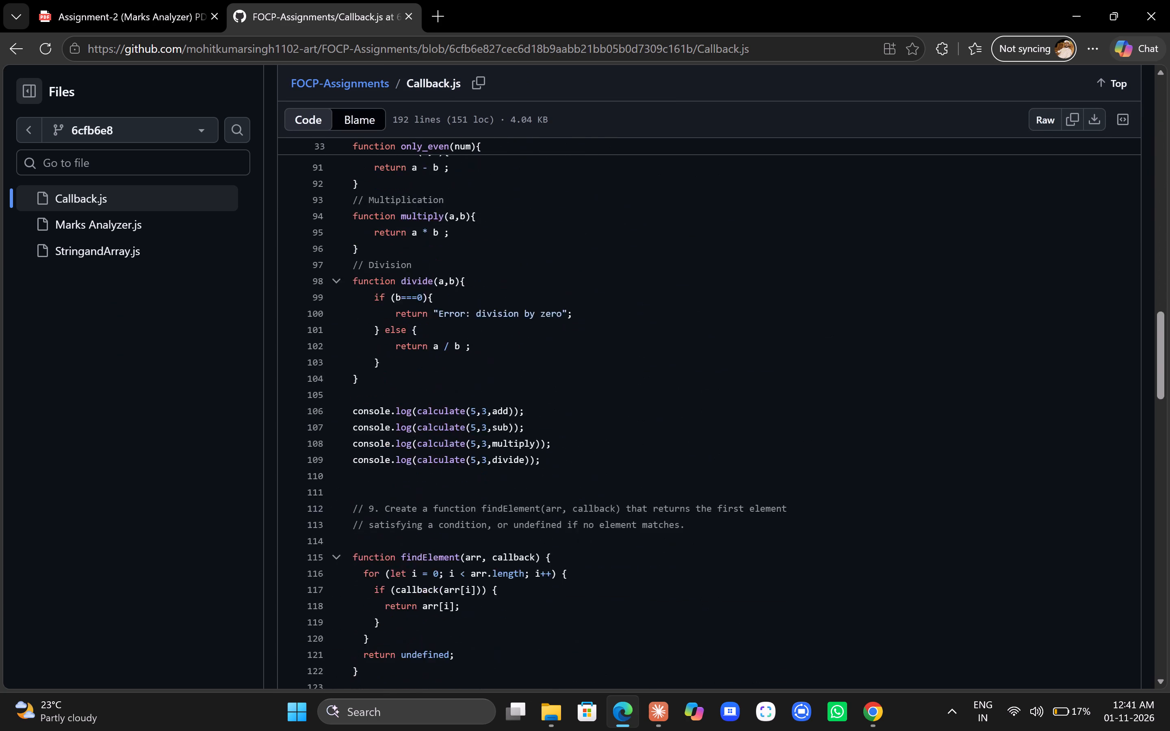
{"action": "scroll", "coordinate": [547, 524], "scroll_direction": "down", "scroll_amount": 10}
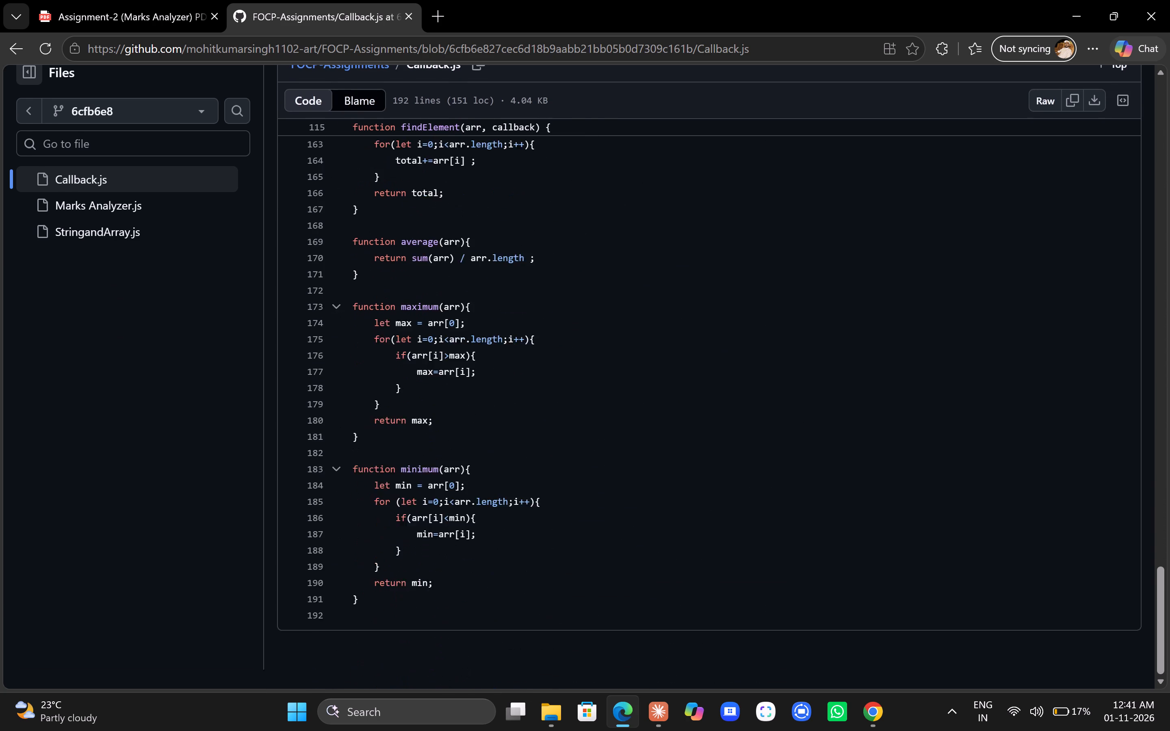
{"action": "scroll", "coordinate": [547, 524], "scroll_direction": "down", "scroll_amount": 1}
{"action": "scroll", "coordinate": [547, 524], "scroll_direction": "up", "scroll_amount": 3}
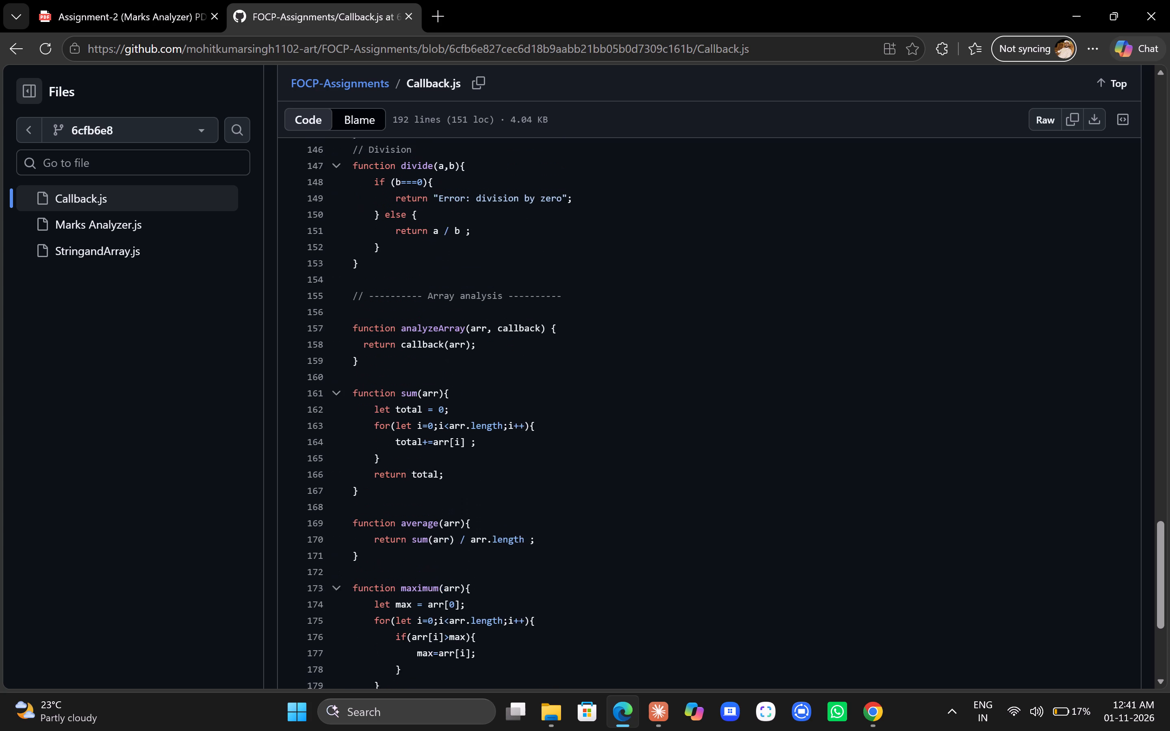
{"action": "scroll", "coordinate": [547, 524], "scroll_direction": "up", "scroll_amount": 5}
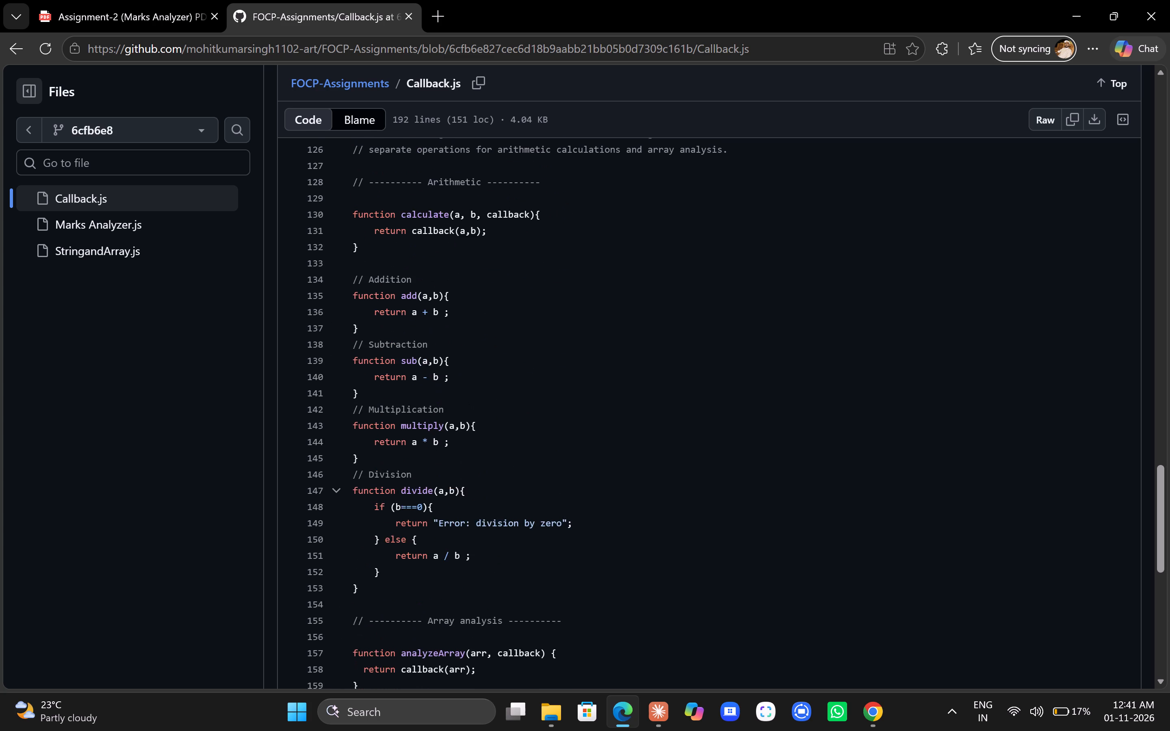
{"action": "scroll", "coordinate": [547, 524], "scroll_direction": "up", "scroll_amount": 3}
{"action": "scroll", "coordinate": [547, 524], "scroll_direction": "right", "scroll_amount": 8}
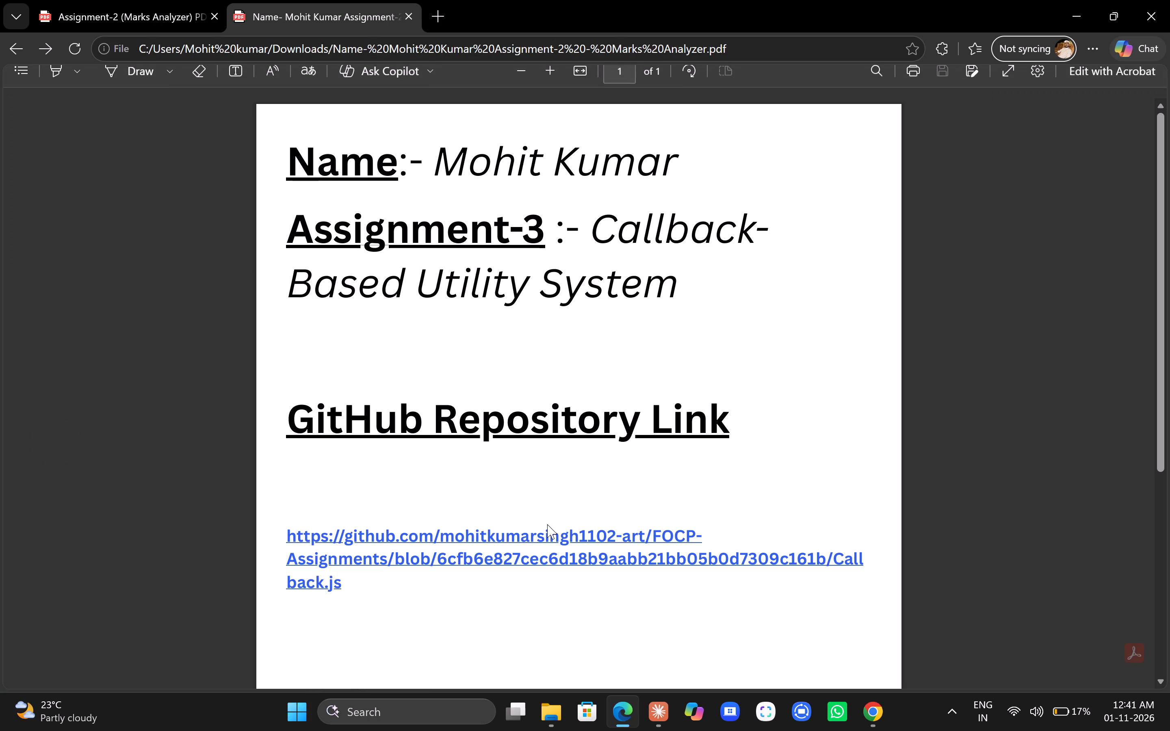
{"action": "left_click", "coordinate": [1169, 0]}
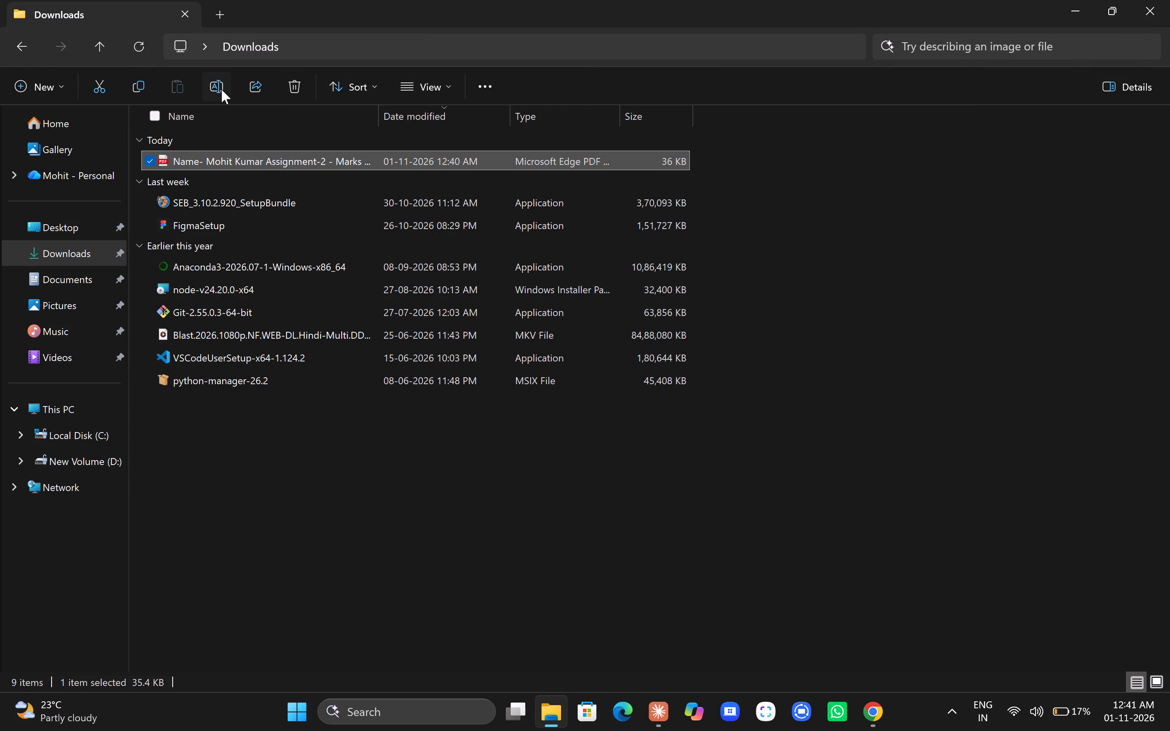
Rename the downloaded assignment PDF as "Assignment-3 (Callback) PDF".
{"action": "left_click", "coordinate": [221, 89]}
{"action": "left_click", "coordinate": [221, 89]}
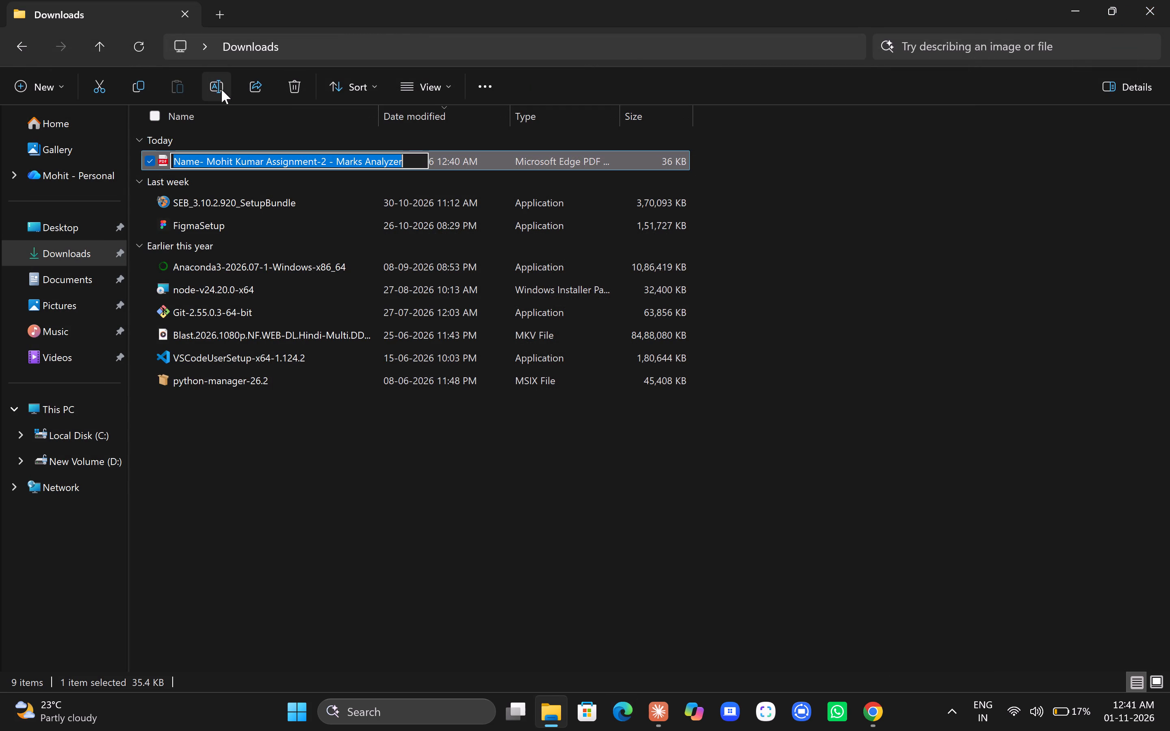
{"action": "key", "text": "BackSpace"}
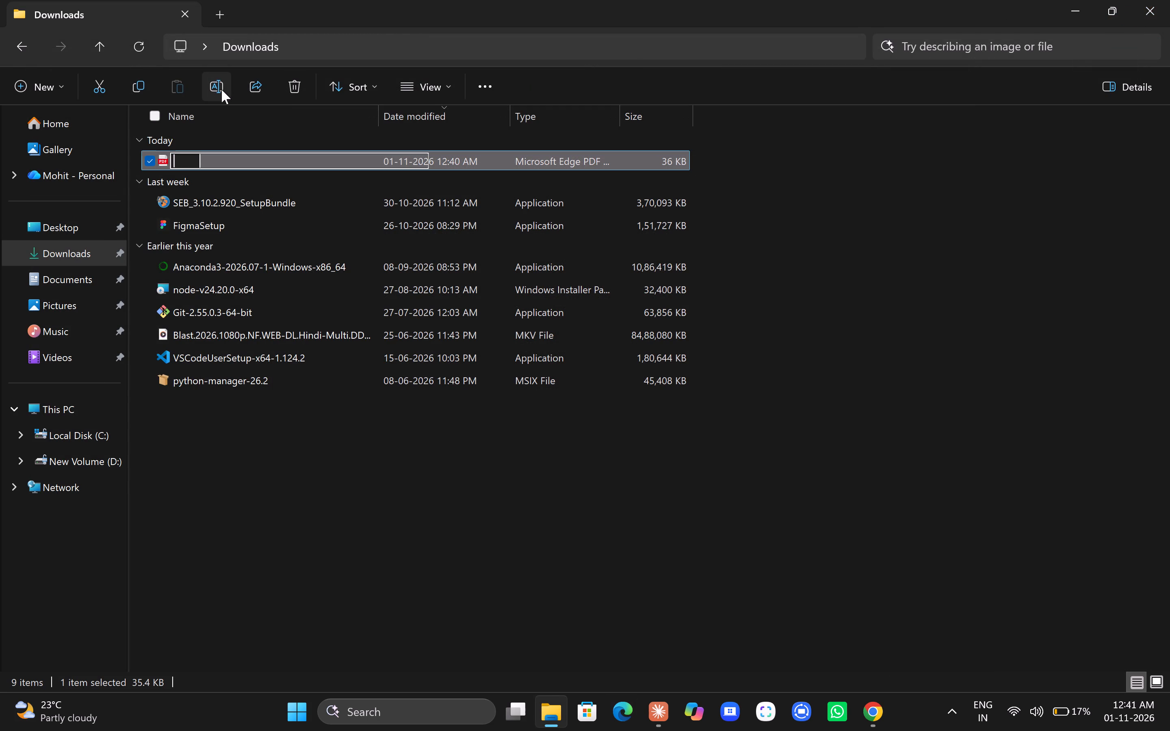
{"action": "key", "text": "a"}
{"action": "type", "text": "ss"}
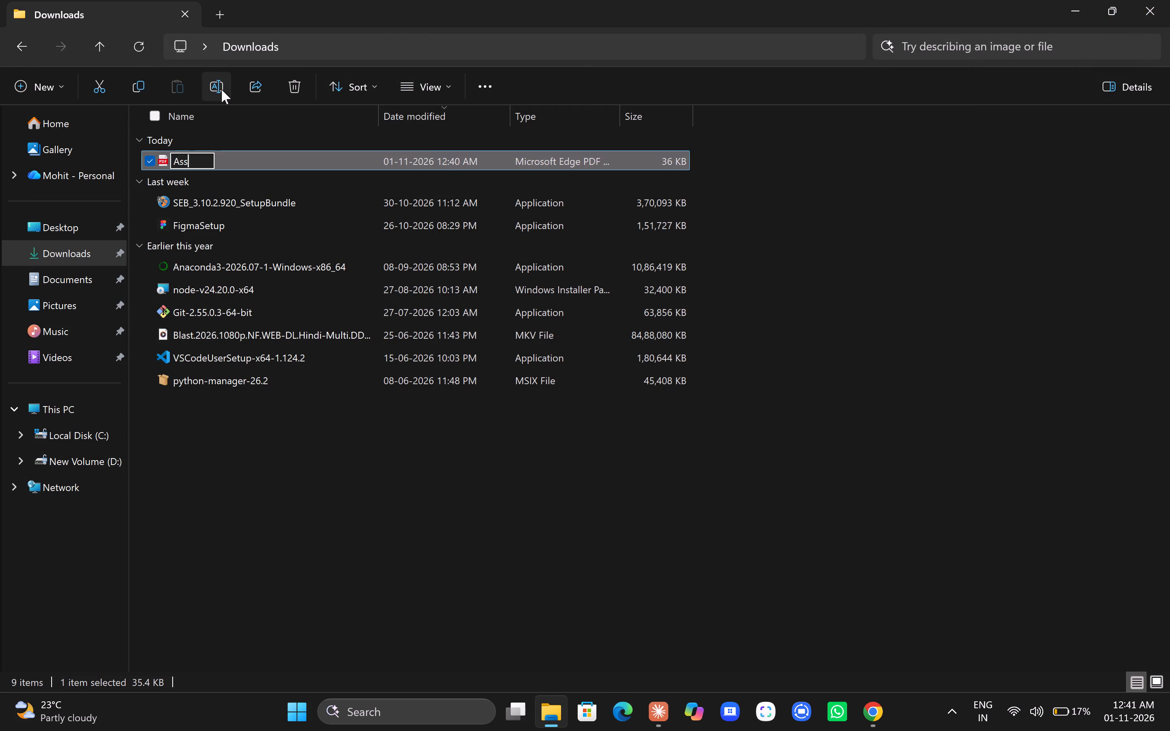
{"action": "key", "text": "i"}
{"action": "type", "text": "gnment"}
{"action": "key", "text": "space"}
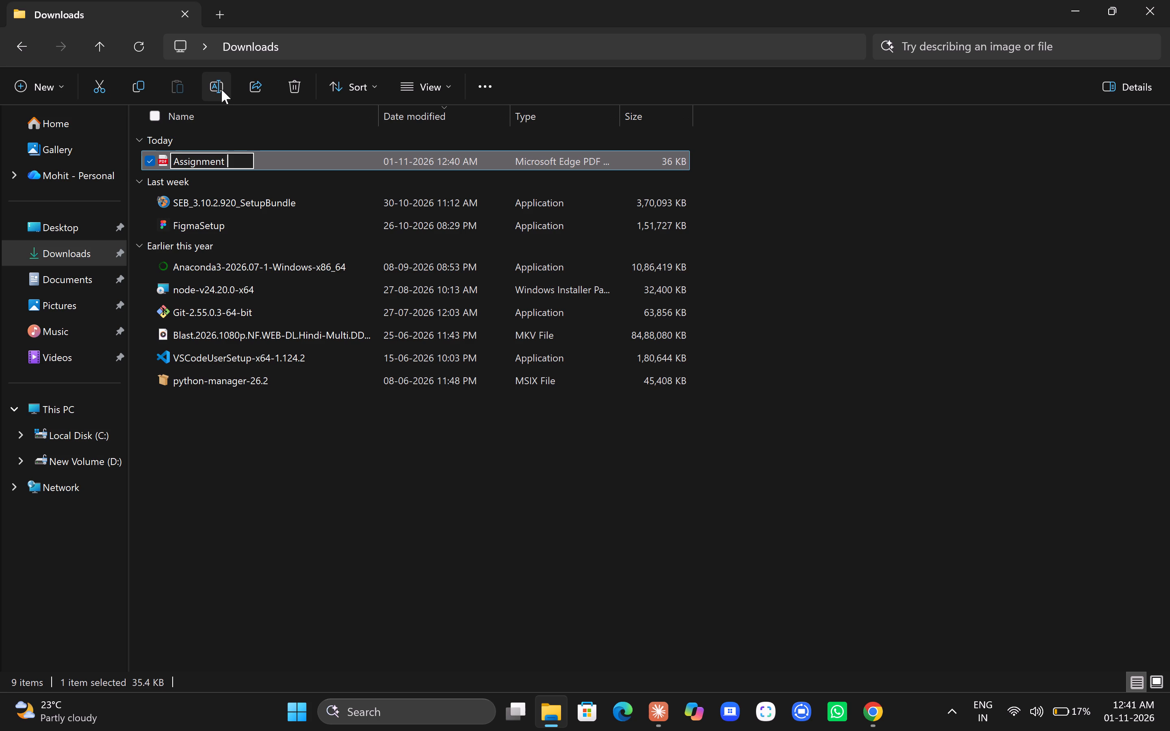
{"action": "key", "text": "BackSpace"}
{"action": "type", "text": "-3"}
{"action": "key", "text": "space"}
{"action": "key", "text": "shift+parenleft"}
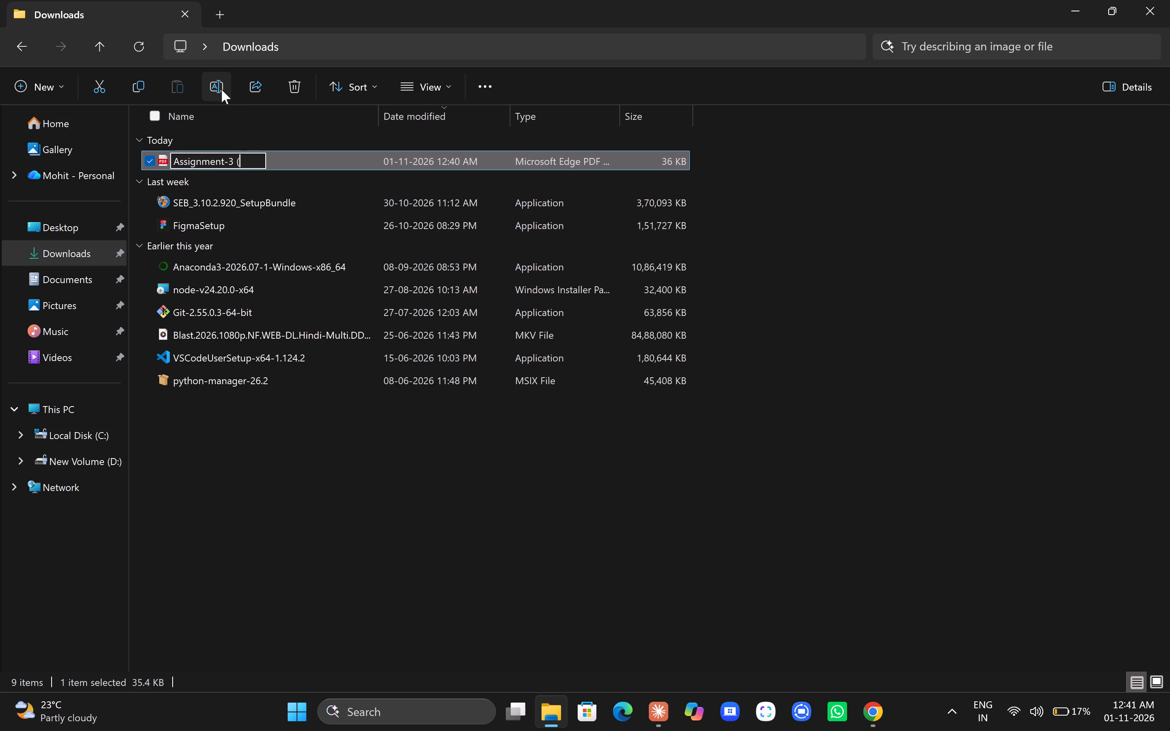
{"action": "key", "text": "shift+parenright"}
{"action": "key", "text": "Left"}
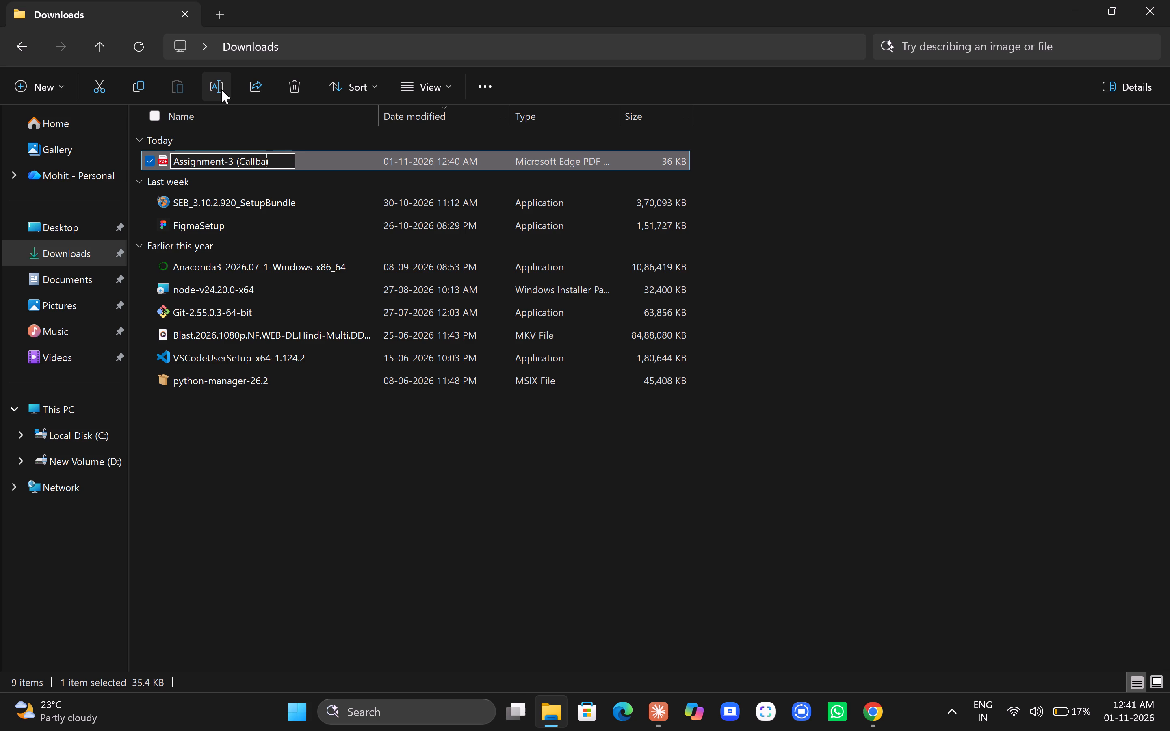
{"action": "key", "text": "k"}
{"action": "key", "text": "Right"}
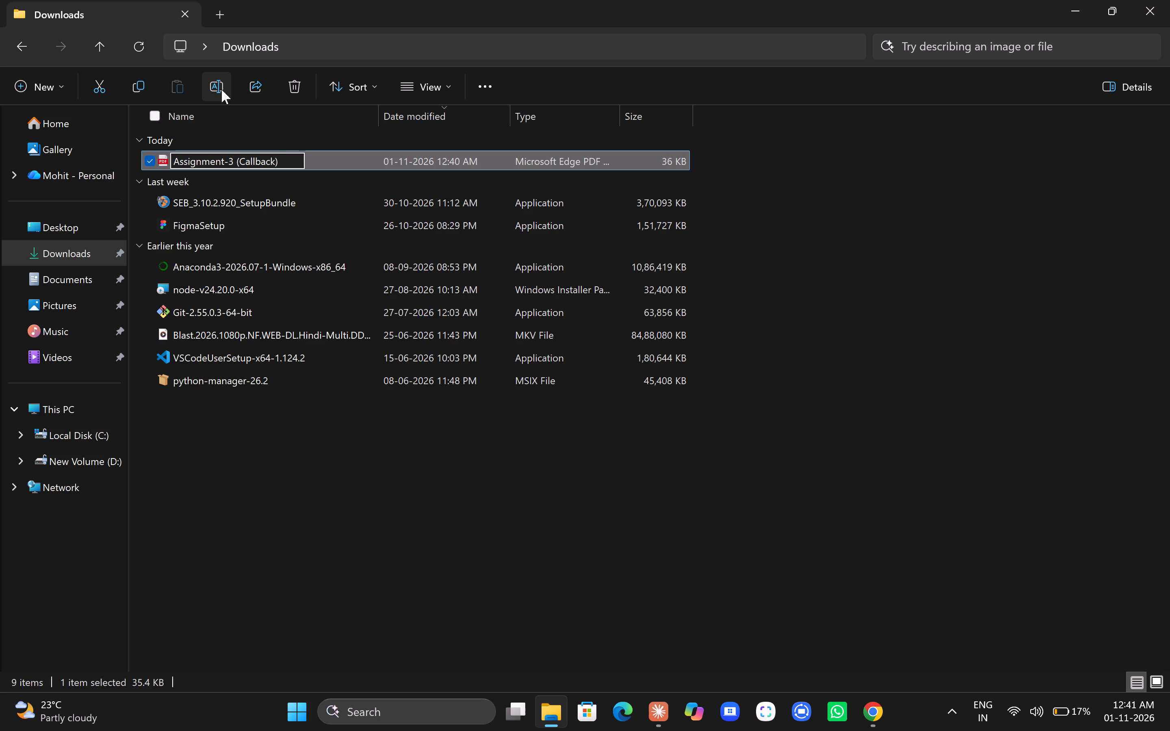
{"action": "key", "text": "space"}
{"action": "type", "text": "PDF"}
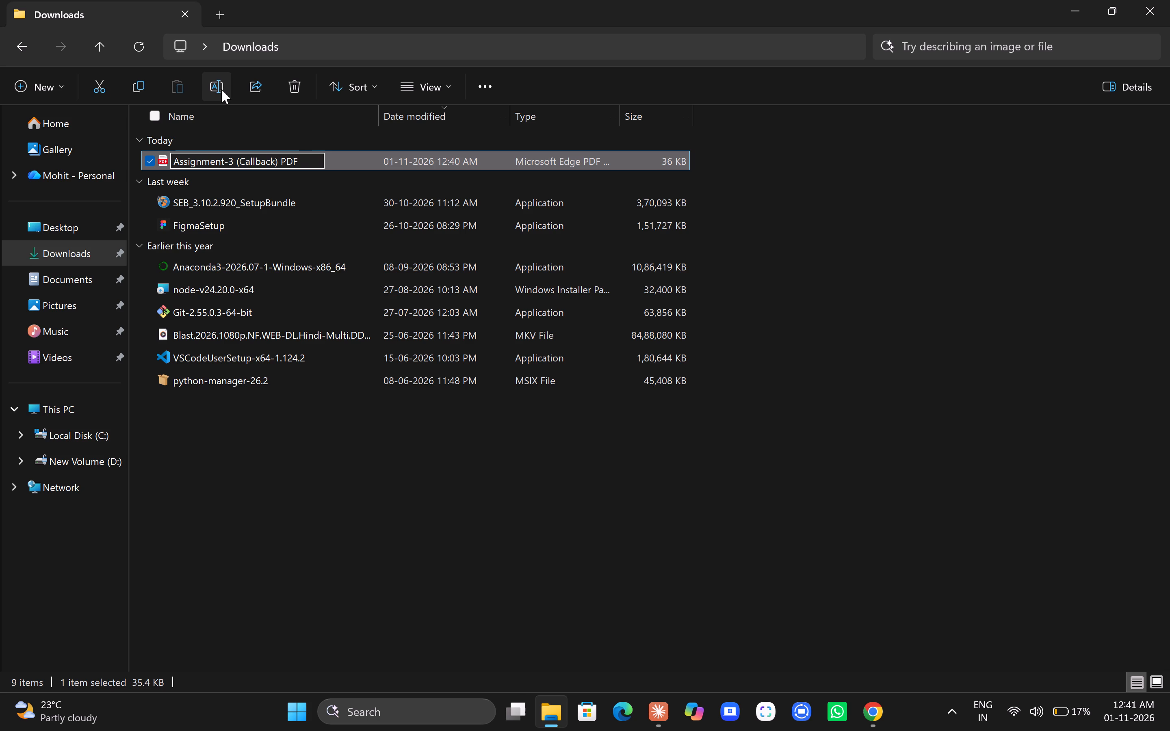
{"action": "key", "text": "Return"}
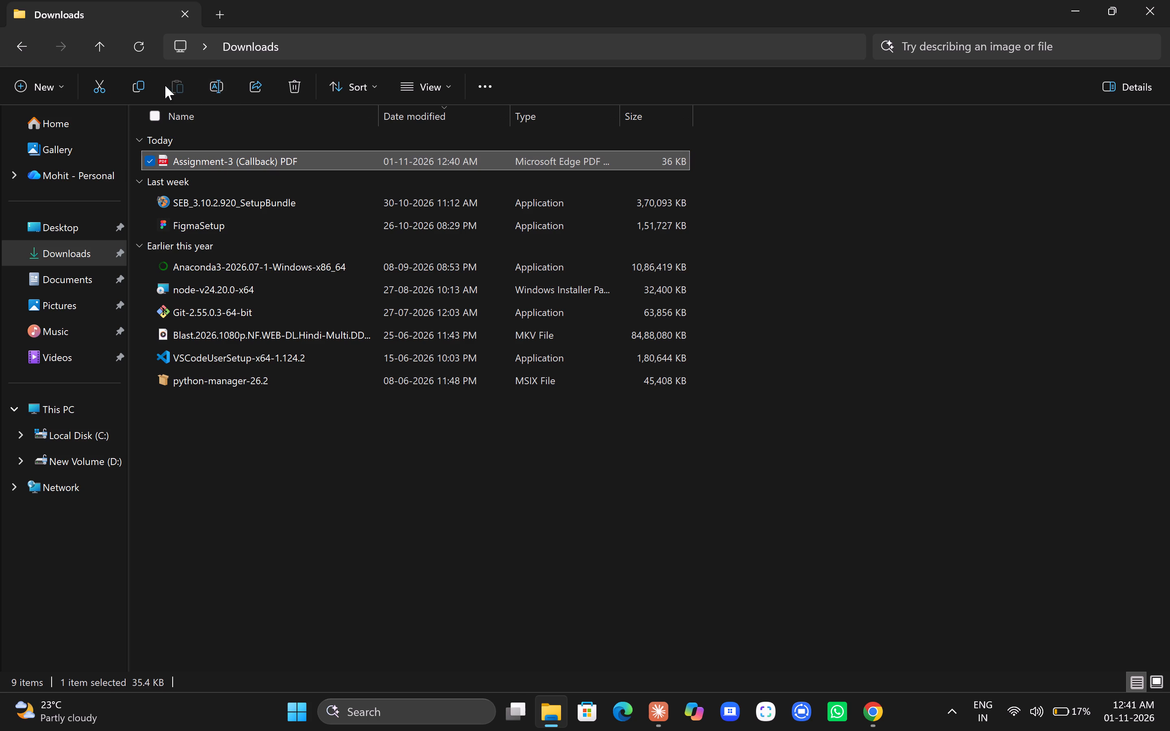
Move the renamed PDF from Downloads to the Assignment-3 folder inside FOCP Assignments on New Volume (D:).
{"action": "left_click", "coordinate": [94, 82]}
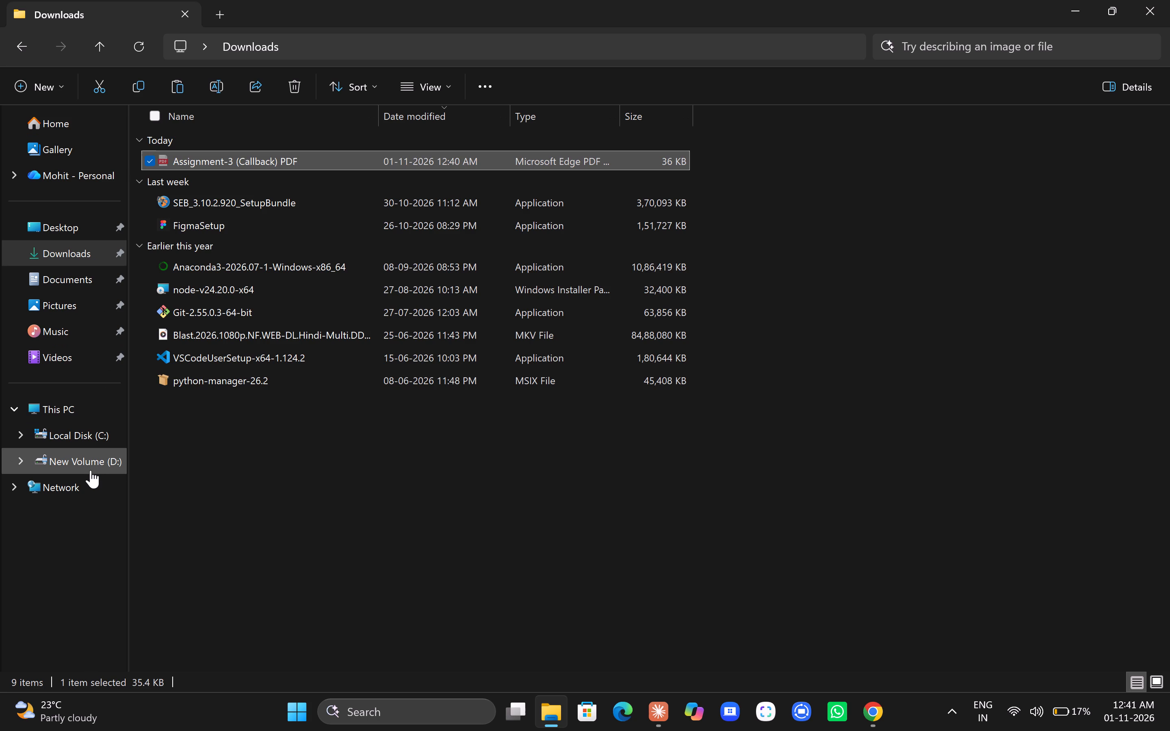
{"action": "left_click", "coordinate": [91, 470]}
{"action": "left_click", "coordinate": [235, 167]}
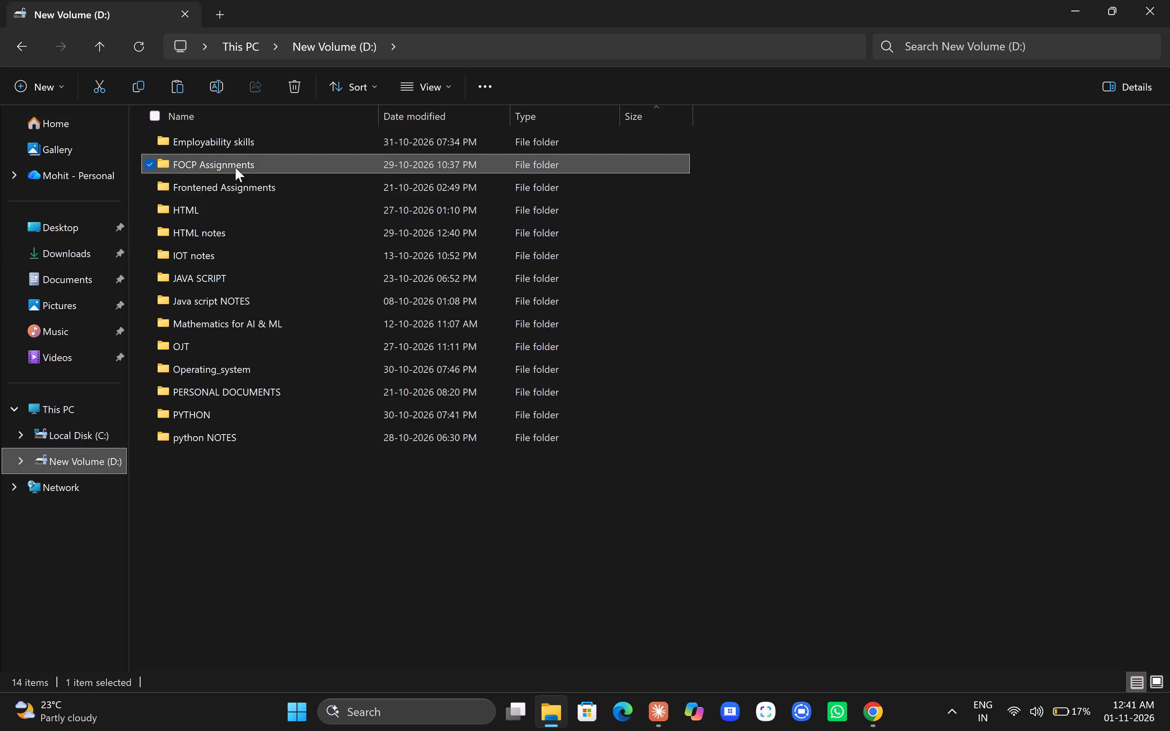
{"action": "key", "text": "Return"}
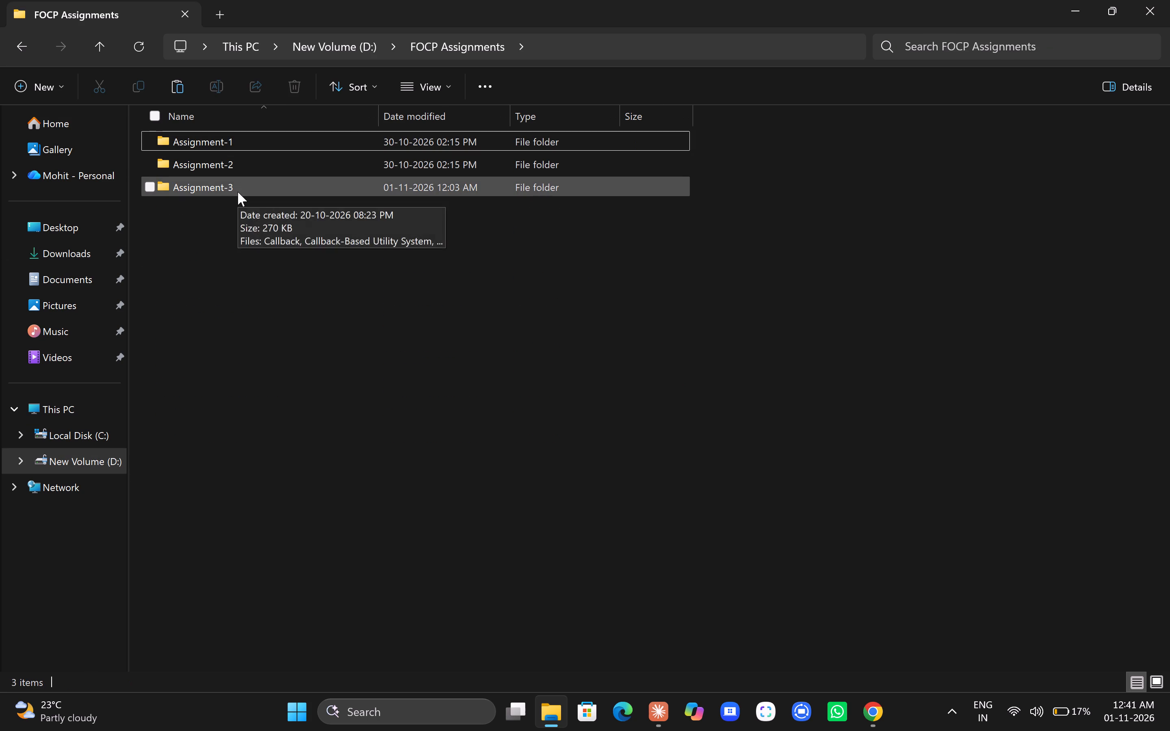
{"action": "left_click", "coordinate": [238, 192]}
{"action": "key", "text": "Return"}
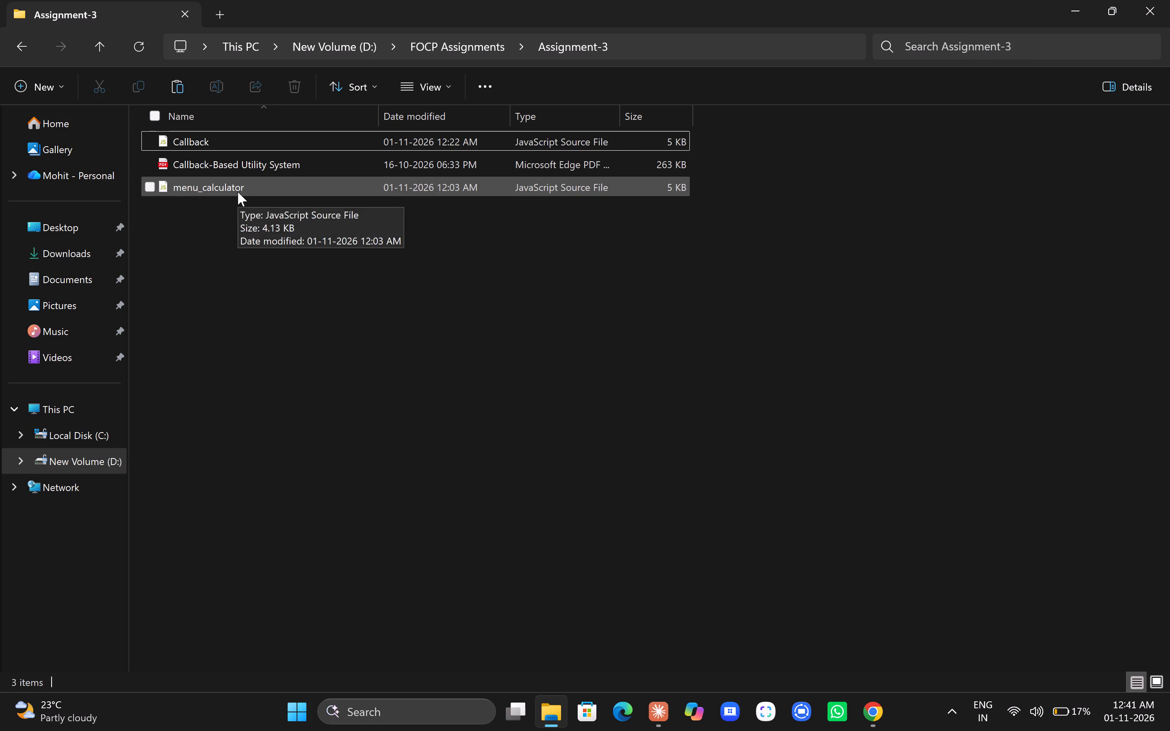
{"action": "left_click", "coordinate": [175, 83]}
{"action": "left_click", "coordinate": [227, 279]}
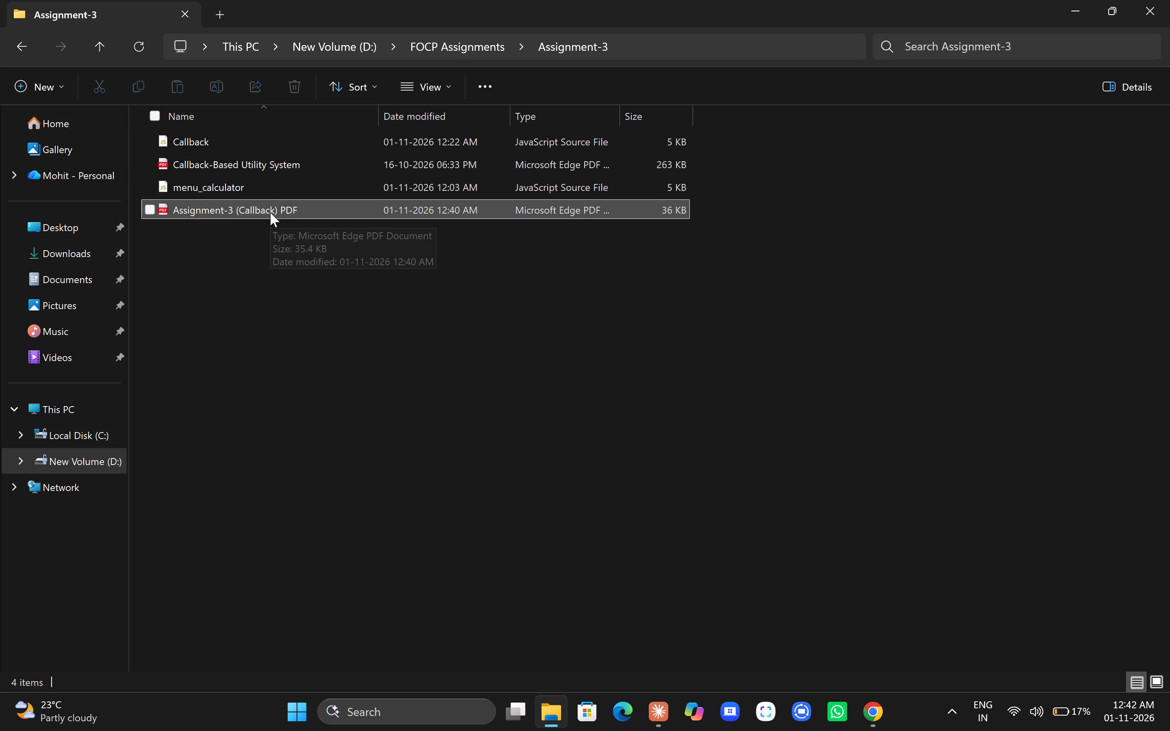
Switch to Chrome and delete the assignment PDF's entry from the full download history.
{"action": "left_click", "coordinate": [878, 704]}
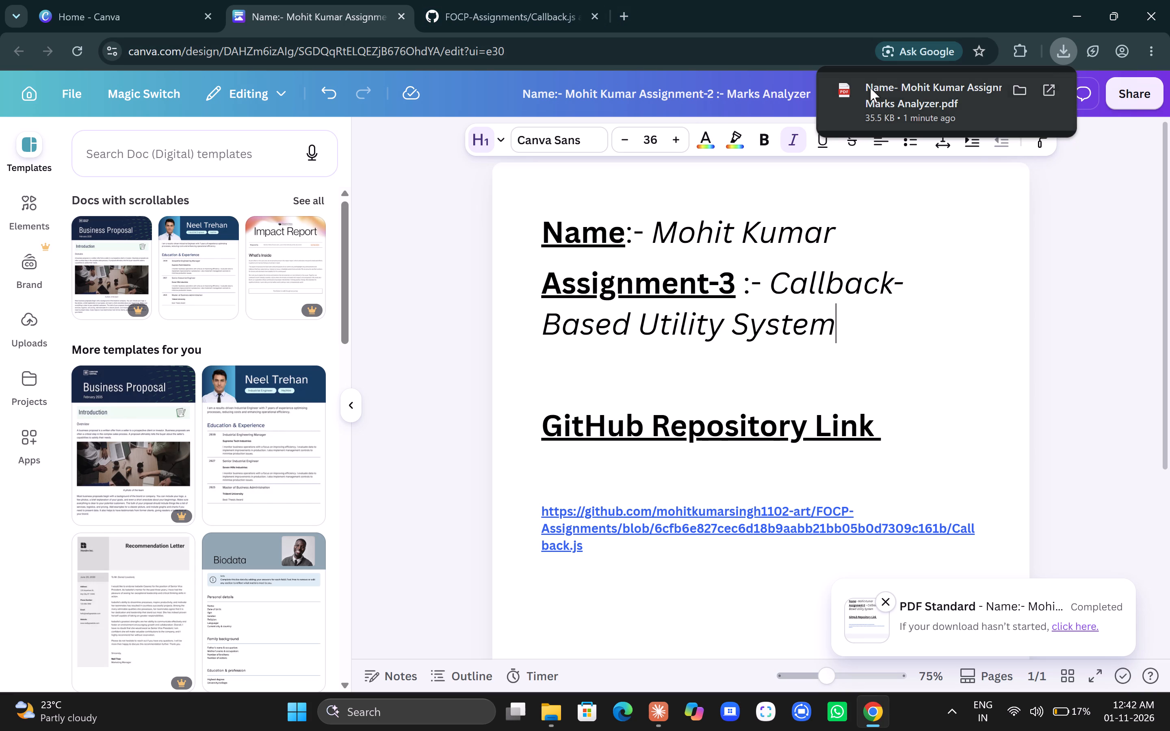
{"action": "left_click", "coordinate": [1064, 57]}
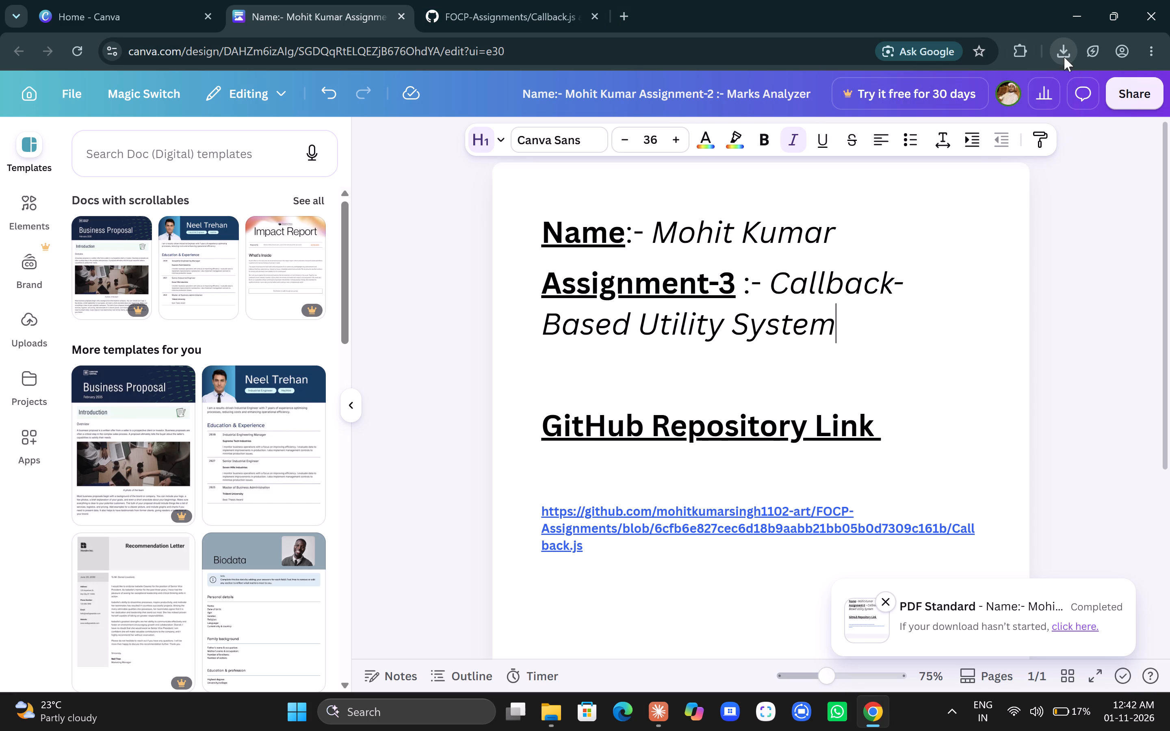
{"action": "left_click", "coordinate": [1064, 51]}
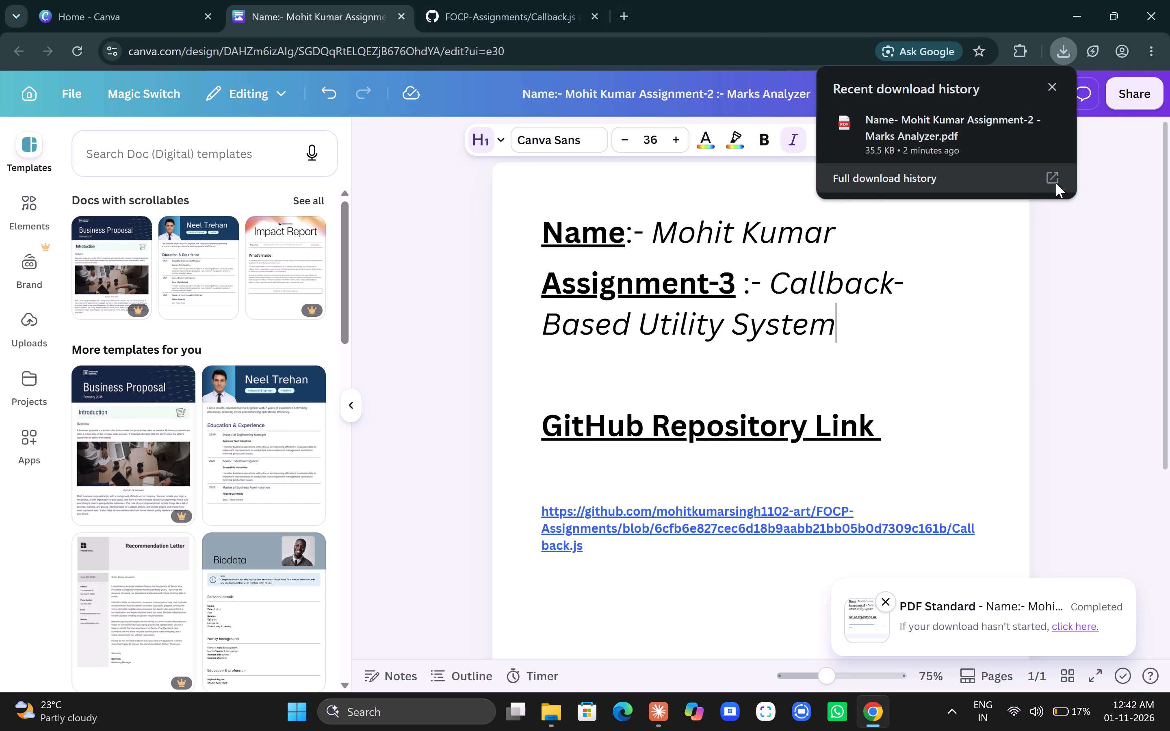
{"action": "left_click", "coordinate": [1056, 183]}
{"action": "left_click", "coordinate": [837, 186]}
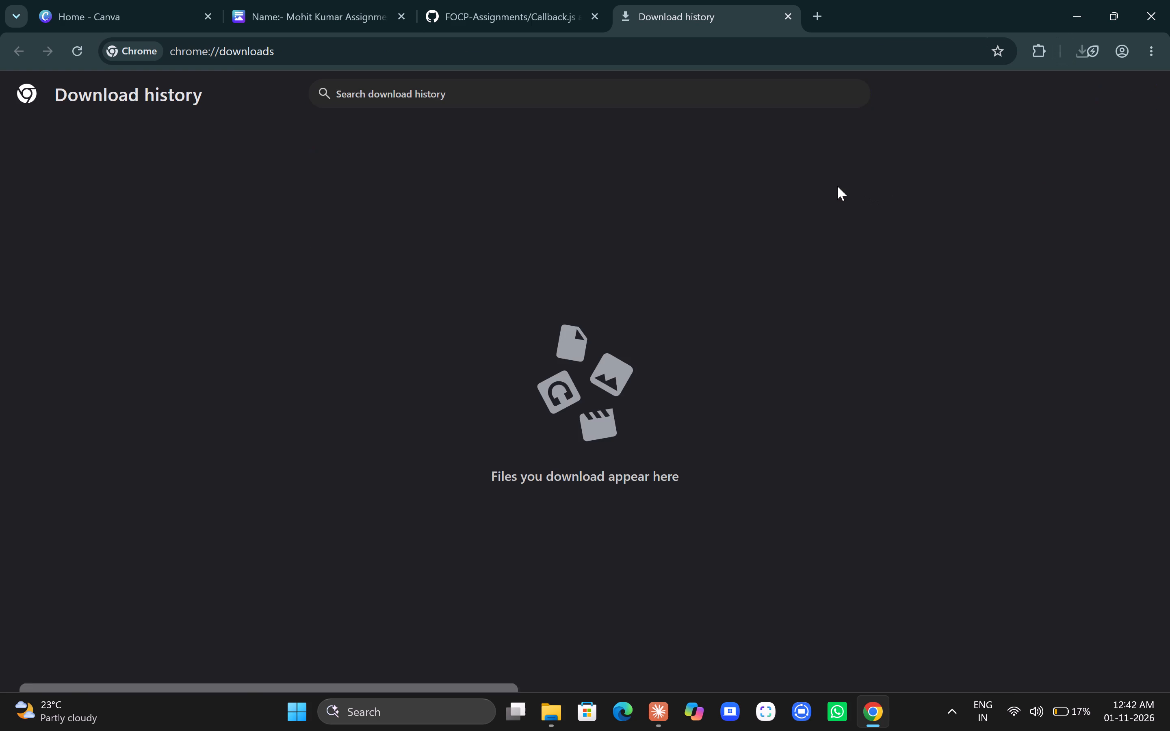
Close the Canva, GitHub and download history tabs, keeping only a new blank tab open.
{"action": "triple_click", "coordinate": [215, 18]}
{"action": "left_click", "coordinate": [209, 18]}
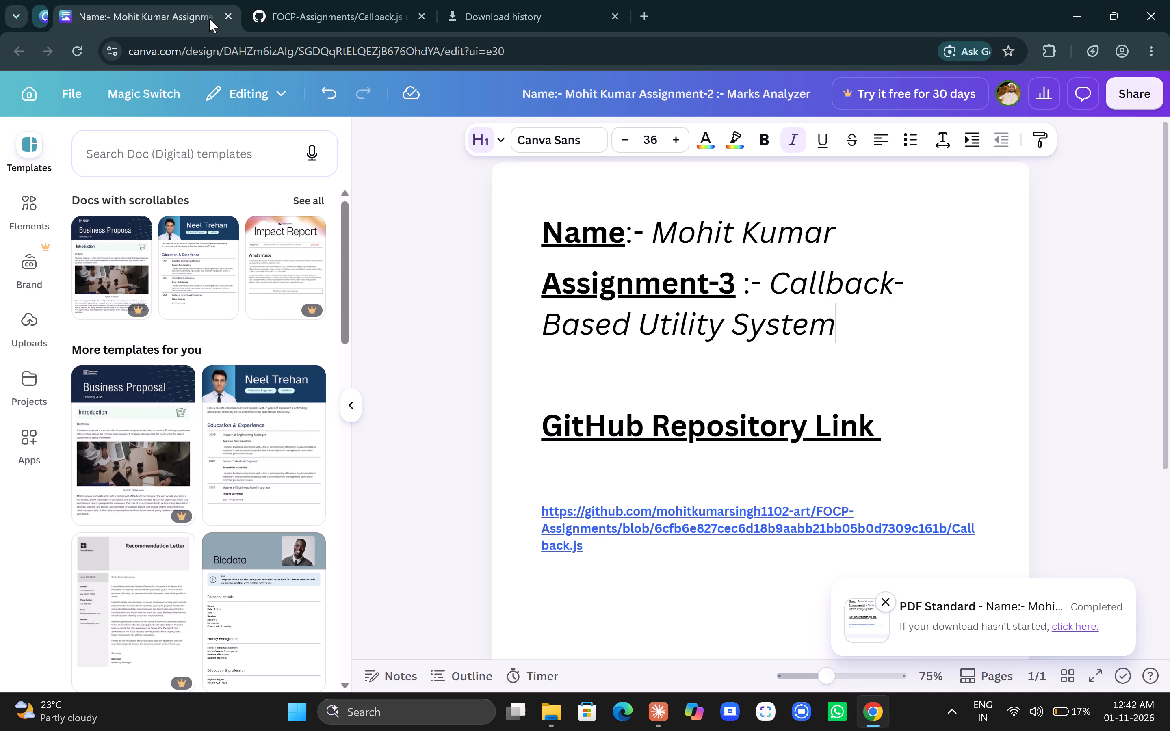
{"action": "left_click", "coordinate": [209, 18]}
{"action": "left_click", "coordinate": [209, 18]}
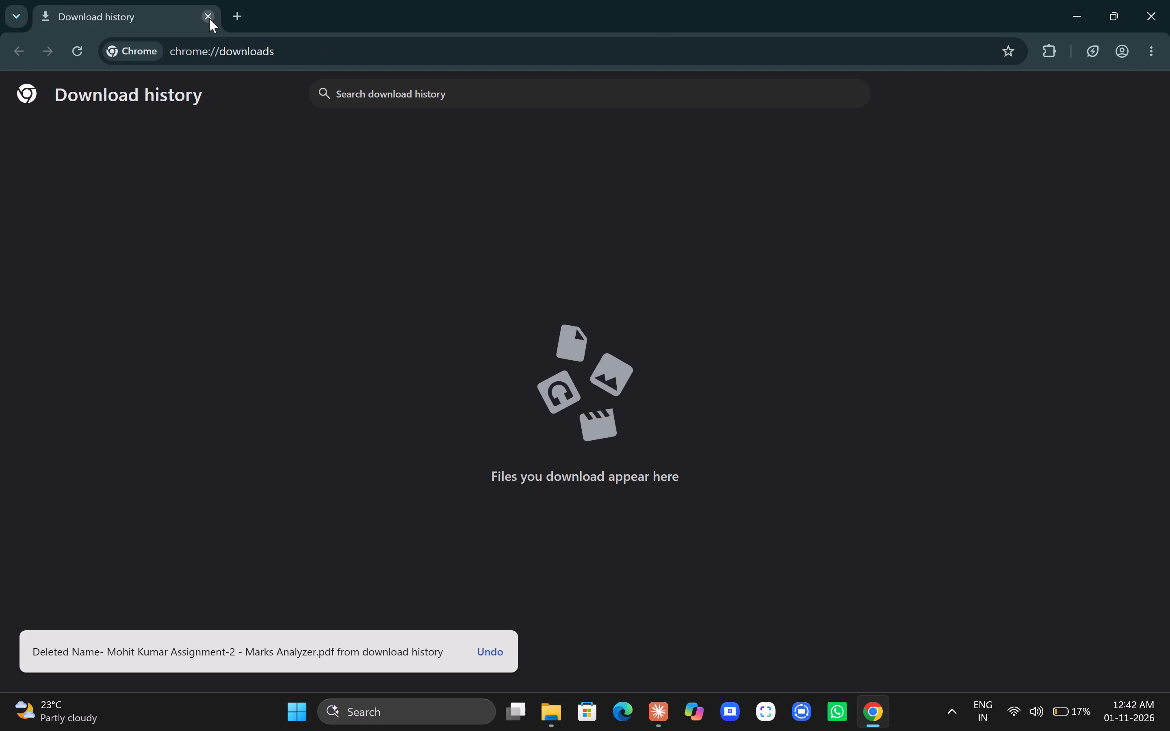
{"action": "left_click", "coordinate": [233, 16]}
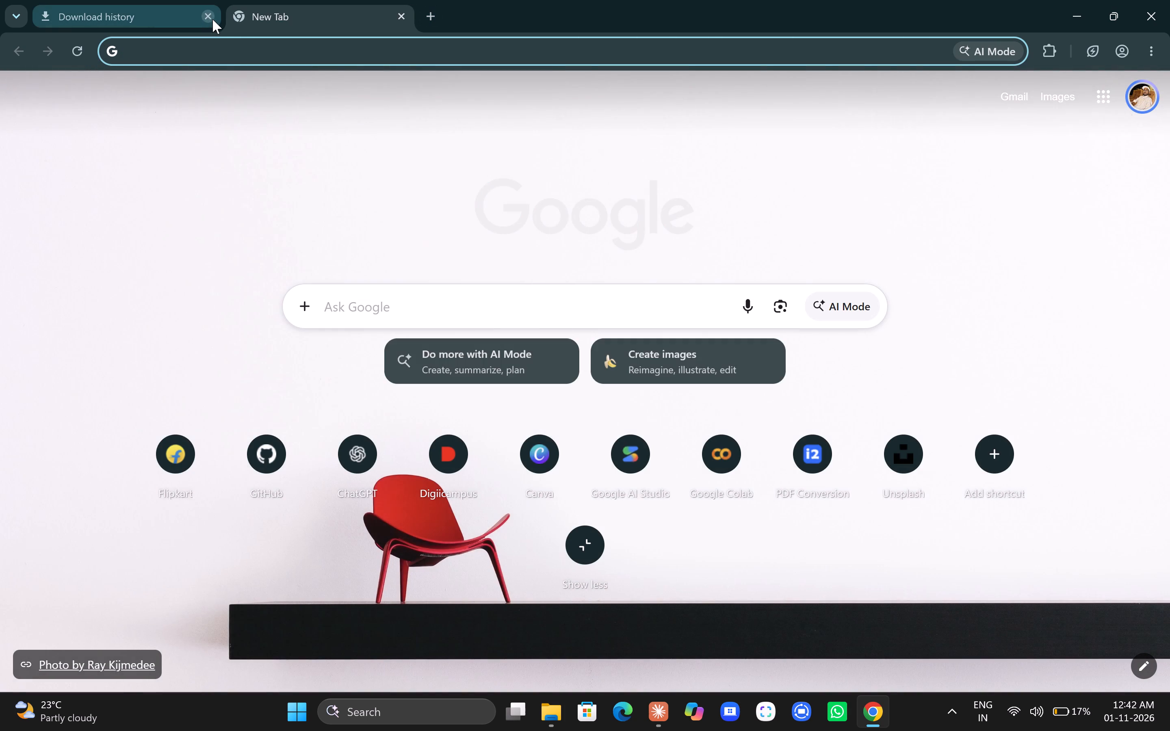
{"action": "left_click", "coordinate": [212, 19]}
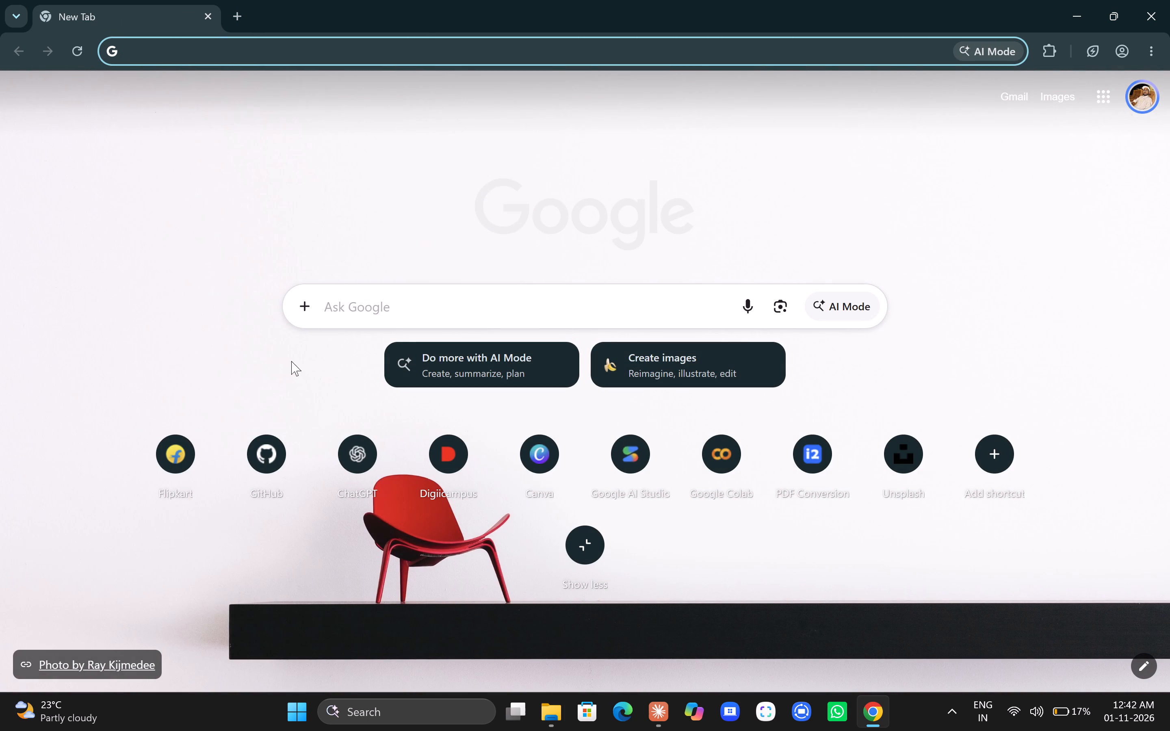
Go to Google Drive and open the Assignment (focp) folder in My Drive.
{"action": "left_click", "coordinate": [1101, 97]}
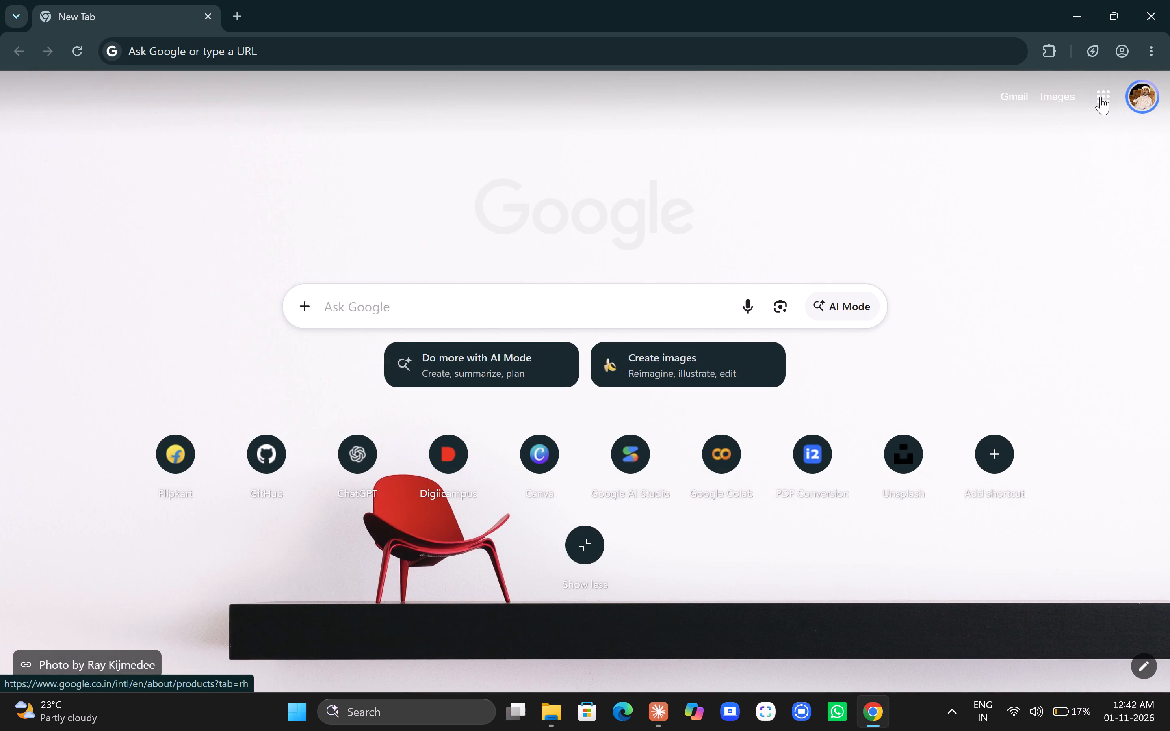
{"action": "left_click", "coordinate": [1018, 203]}
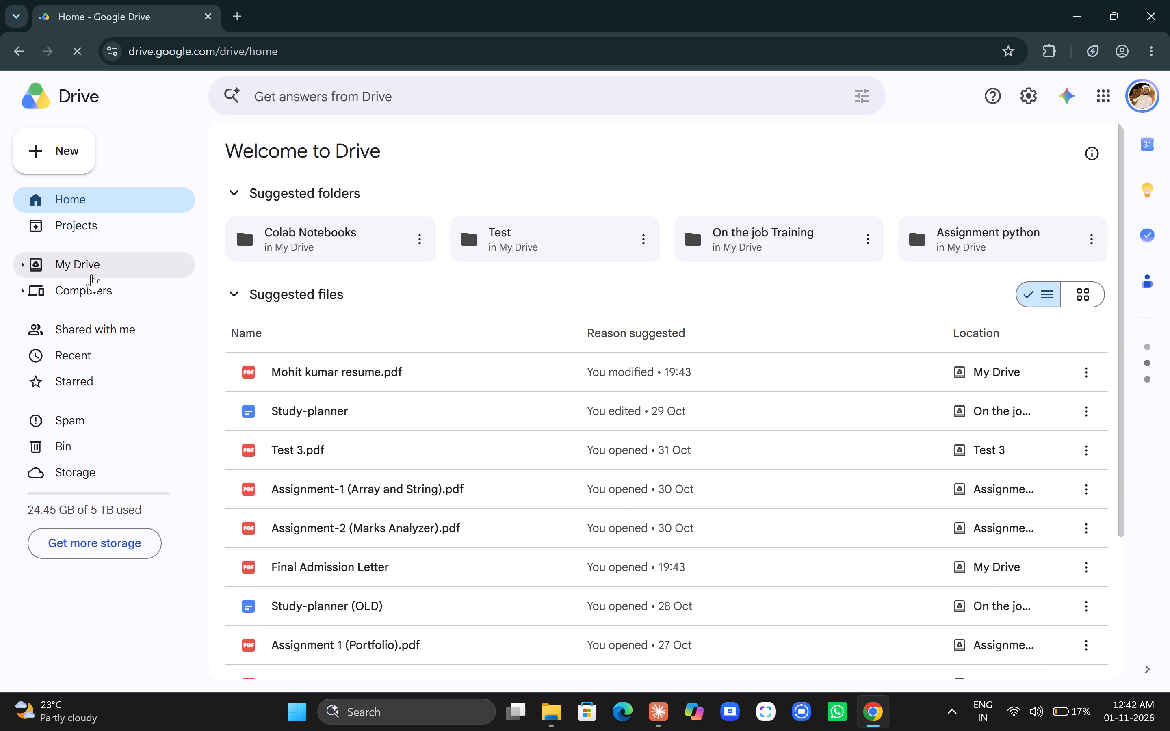
{"action": "left_click", "coordinate": [91, 274]}
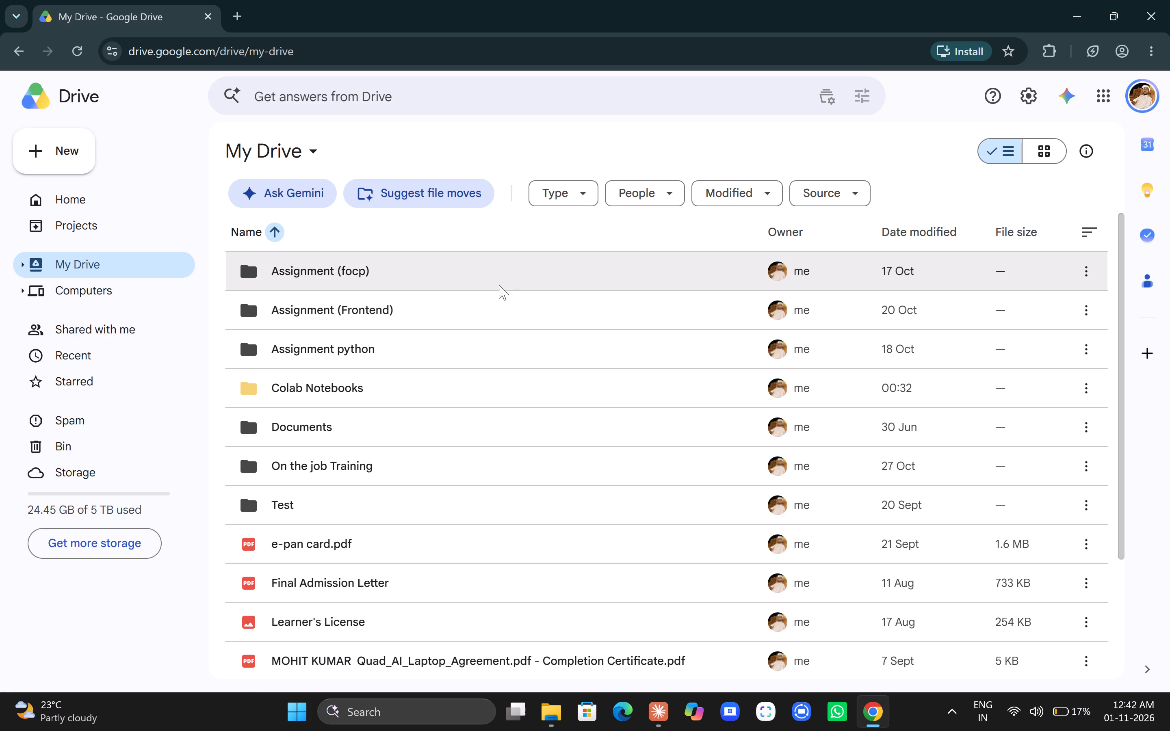
{"action": "left_click", "coordinate": [500, 273]}
{"action": "key", "text": "Return"}
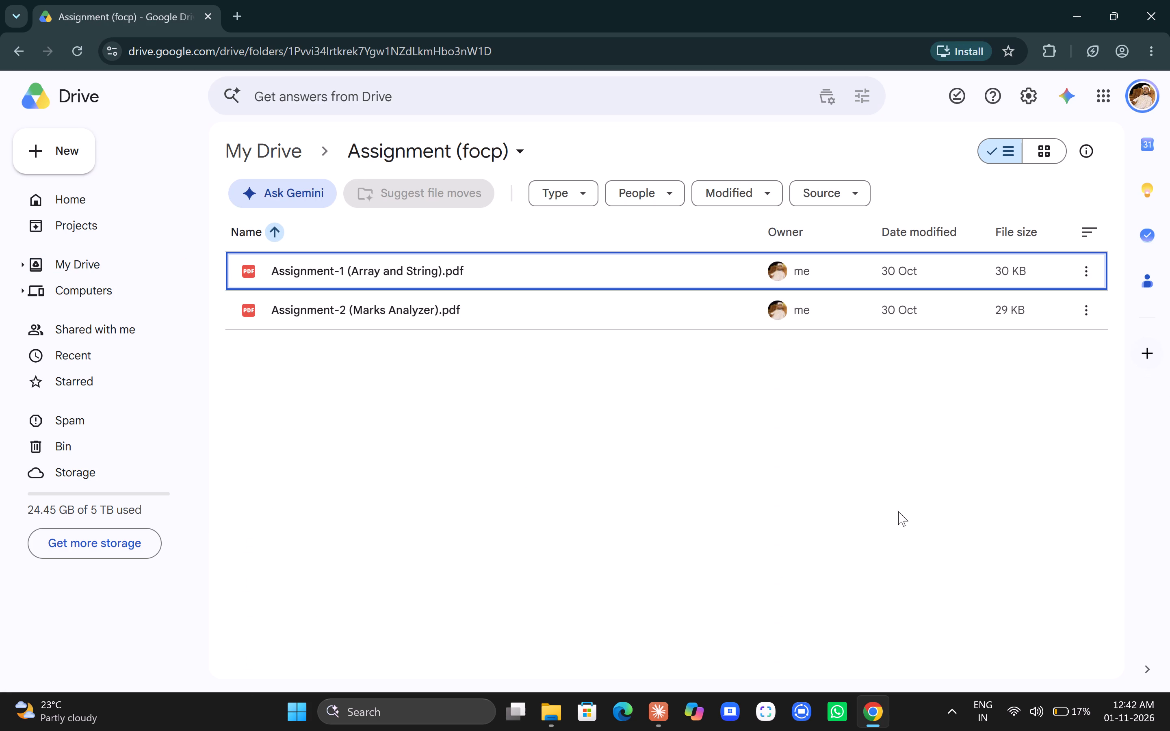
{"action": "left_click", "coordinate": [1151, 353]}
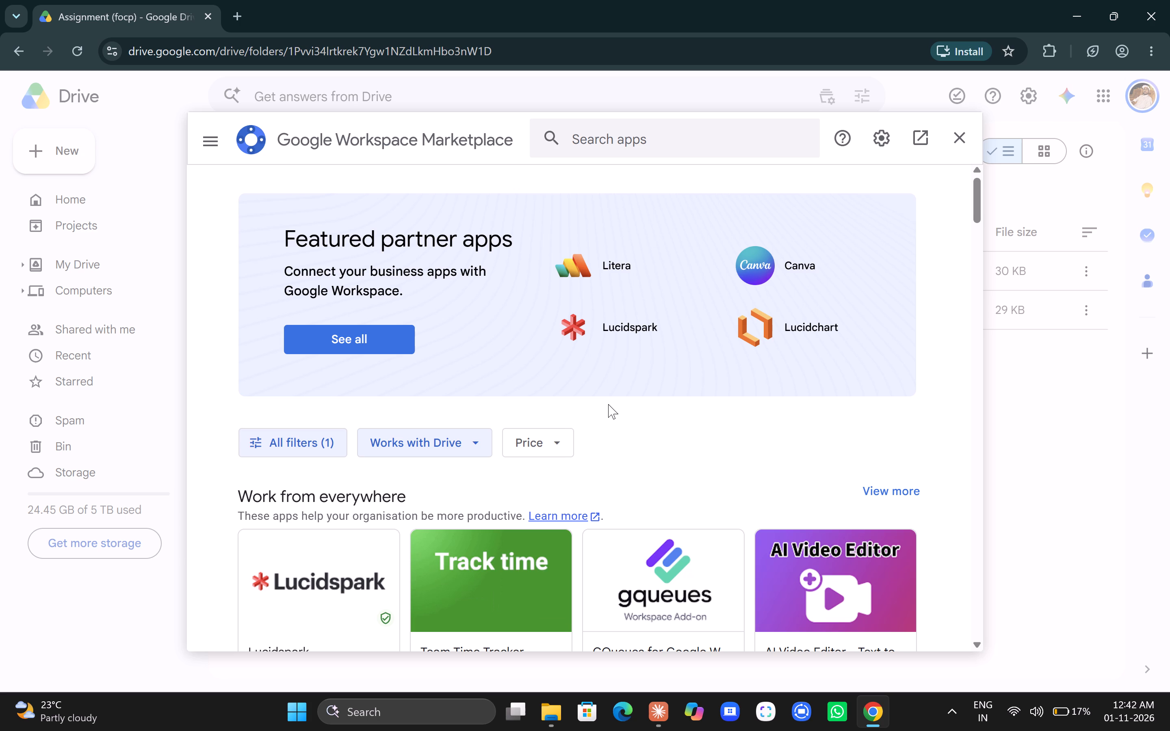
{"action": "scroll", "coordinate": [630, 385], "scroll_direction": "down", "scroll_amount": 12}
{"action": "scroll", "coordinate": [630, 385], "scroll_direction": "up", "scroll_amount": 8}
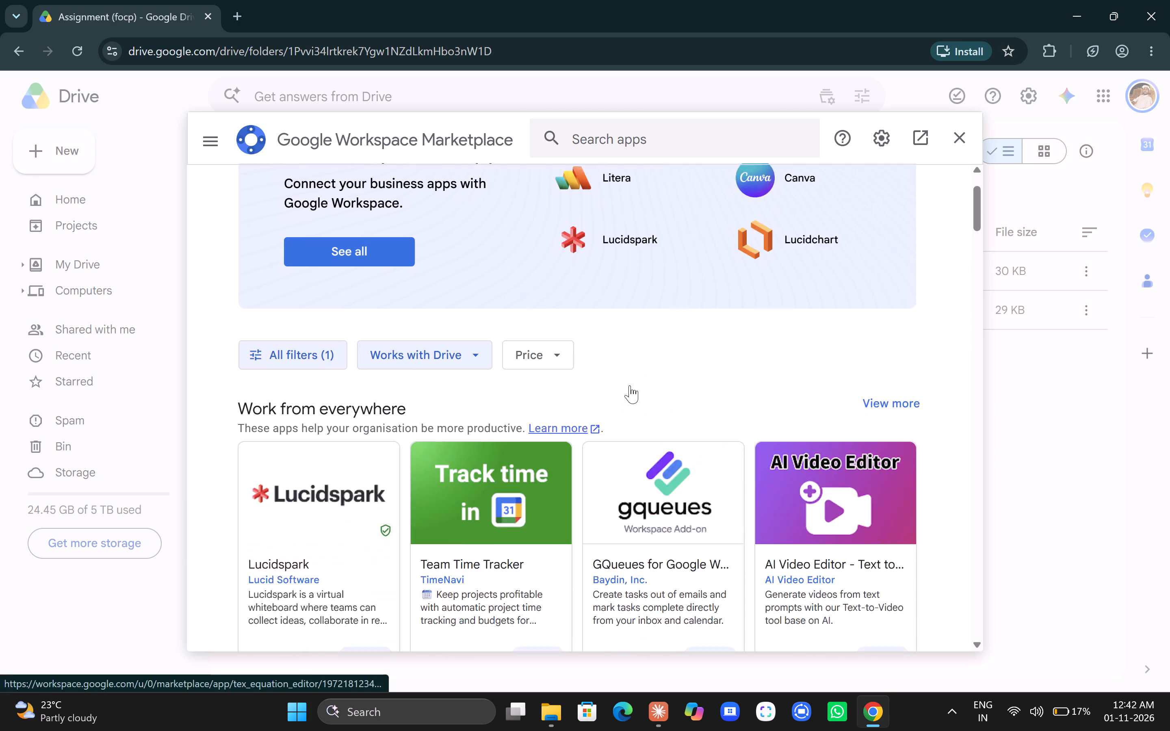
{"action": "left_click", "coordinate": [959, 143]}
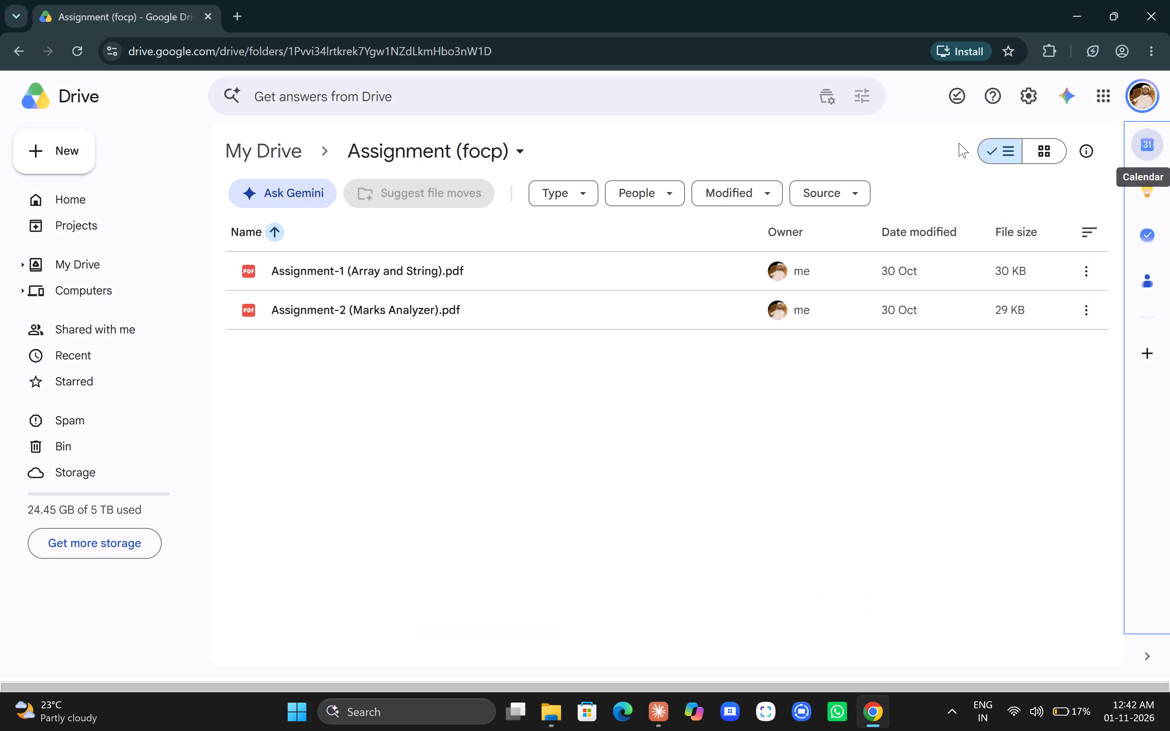
Try to upload the file "Assignment-3 (Callback) PDF" to the Assignment (focp) folder in Drive.
{"action": "left_click", "coordinate": [67, 149]}
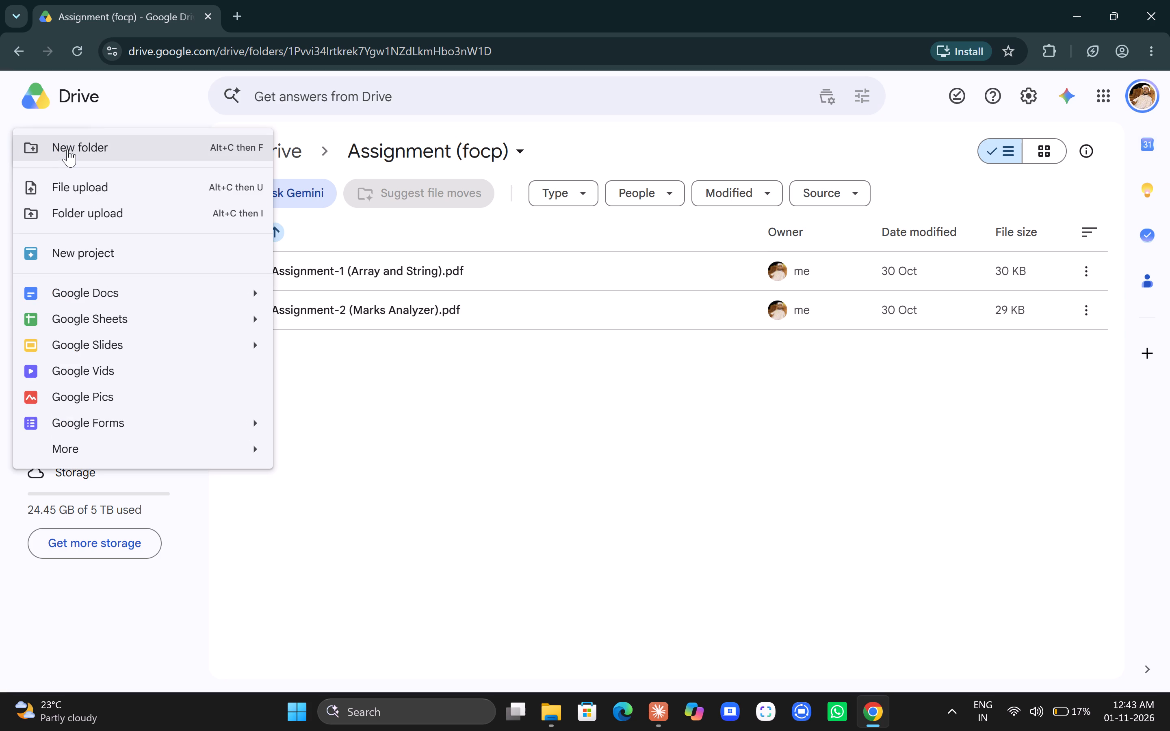
{"action": "left_click", "coordinate": [90, 183]}
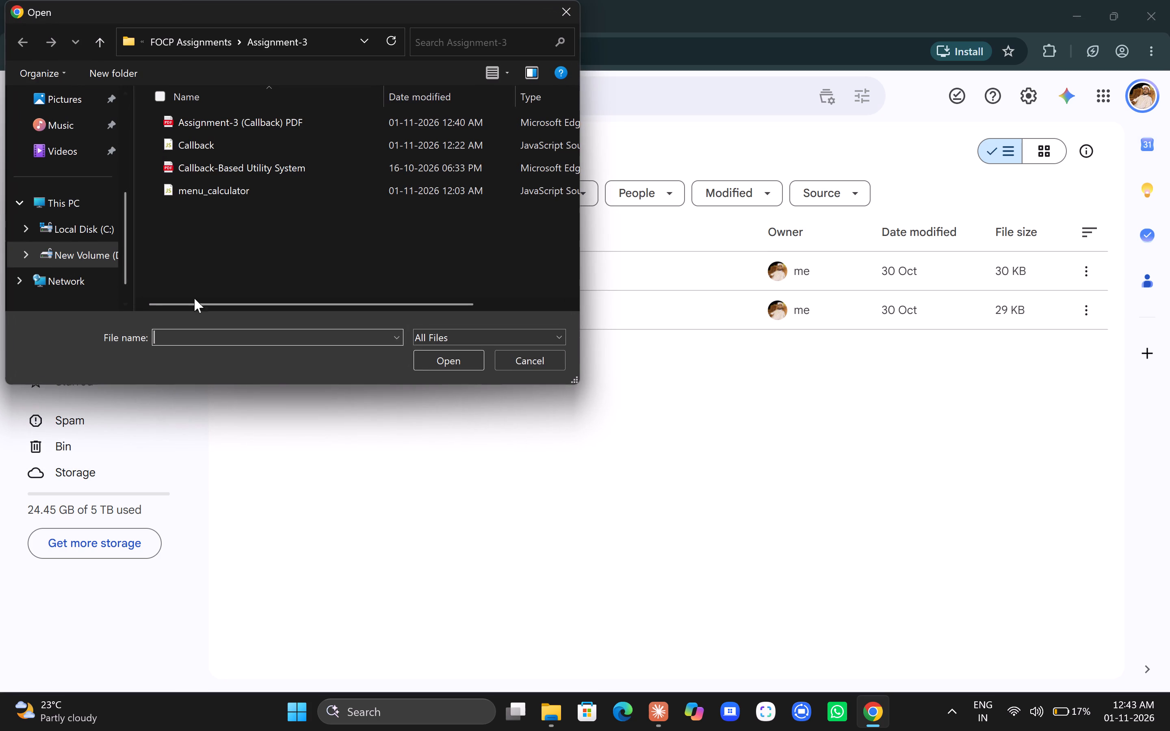
{"action": "left_click", "coordinate": [245, 124]}
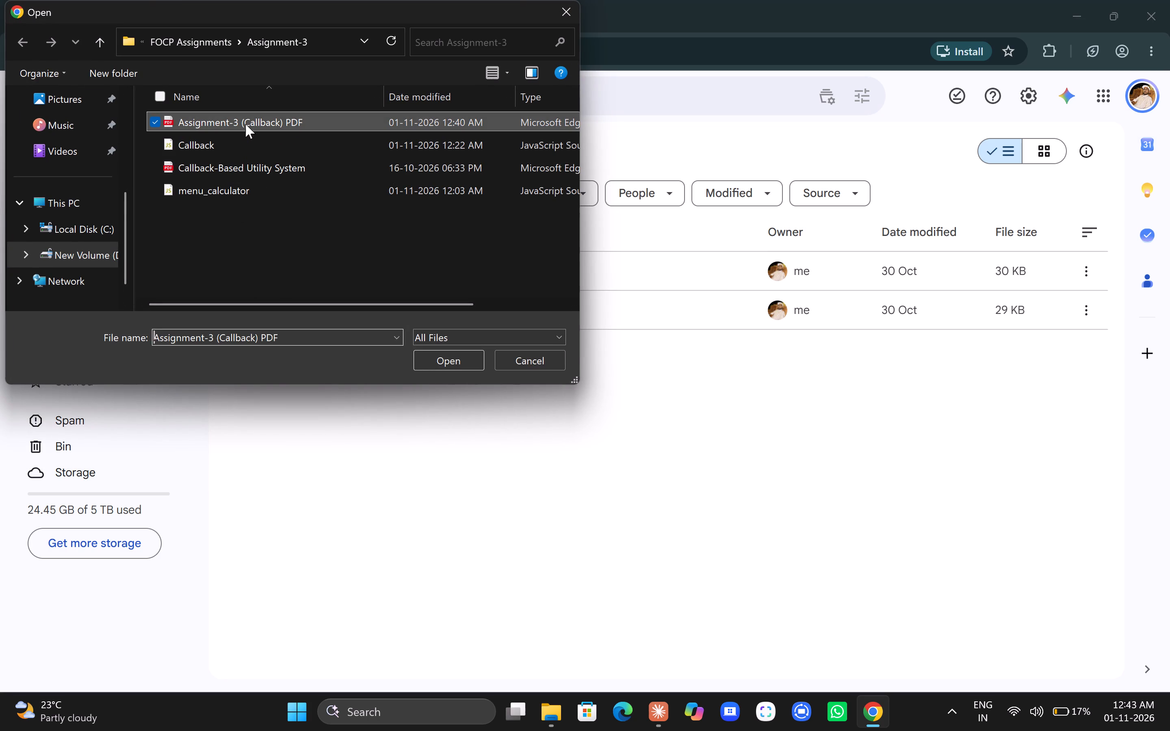
{"action": "left_click", "coordinate": [461, 365]}
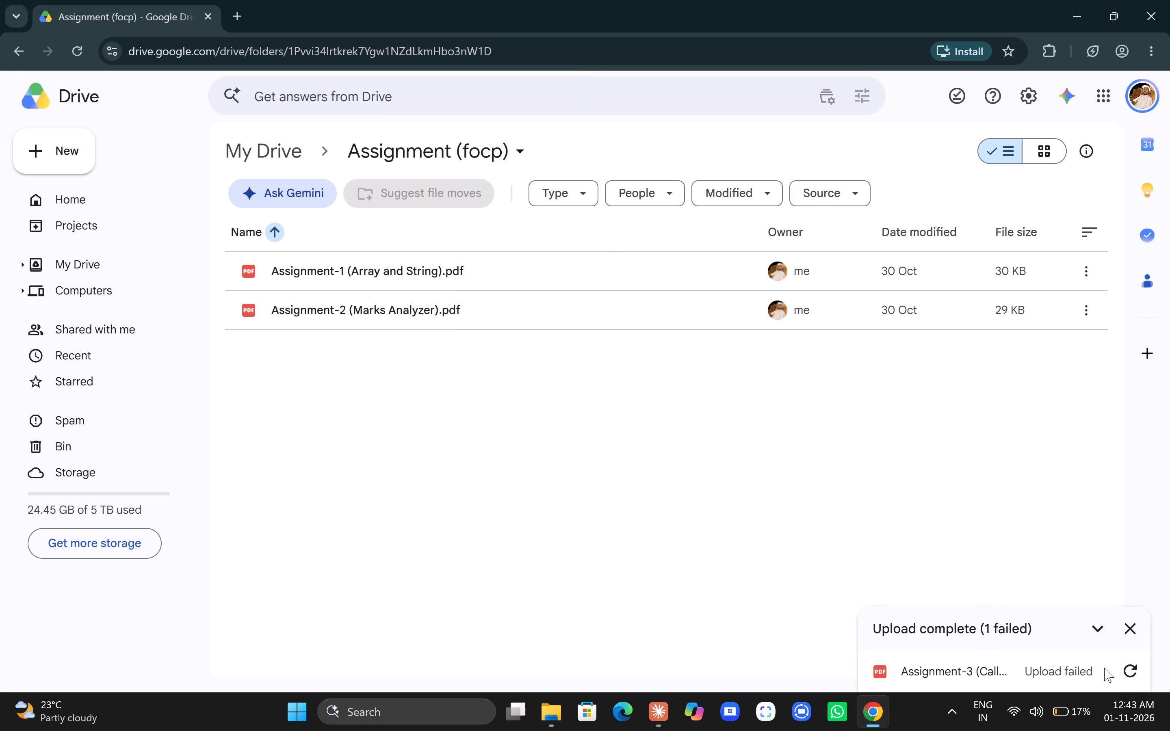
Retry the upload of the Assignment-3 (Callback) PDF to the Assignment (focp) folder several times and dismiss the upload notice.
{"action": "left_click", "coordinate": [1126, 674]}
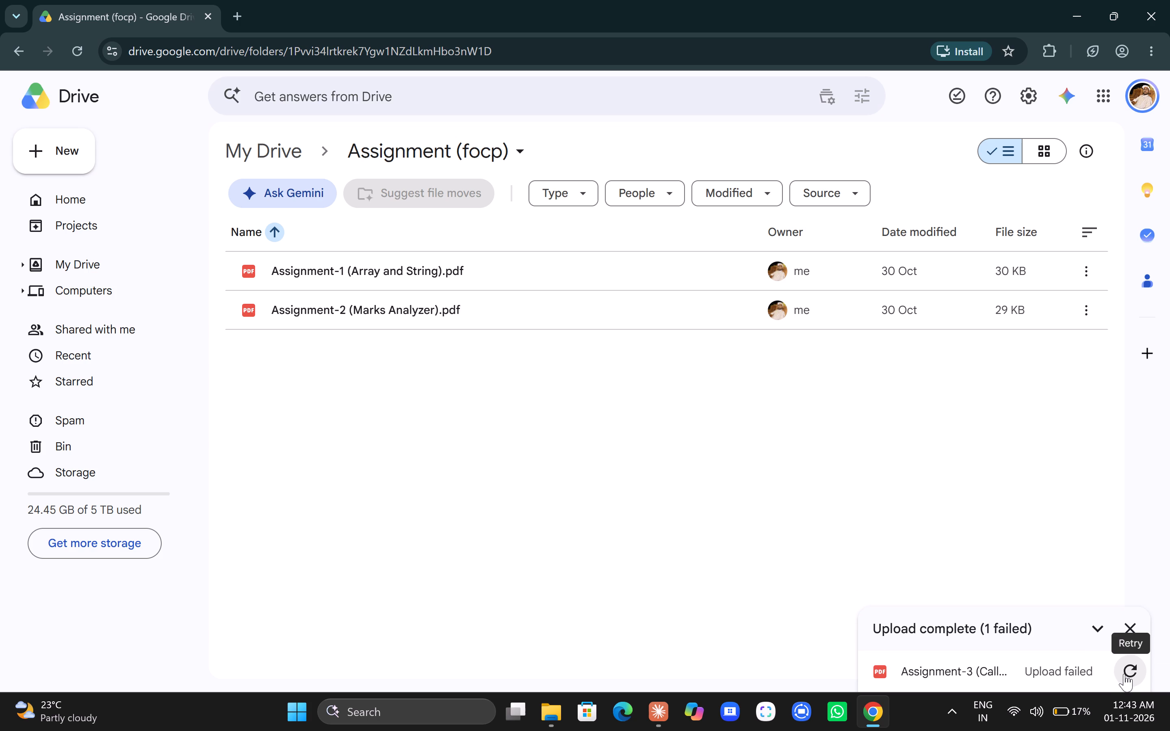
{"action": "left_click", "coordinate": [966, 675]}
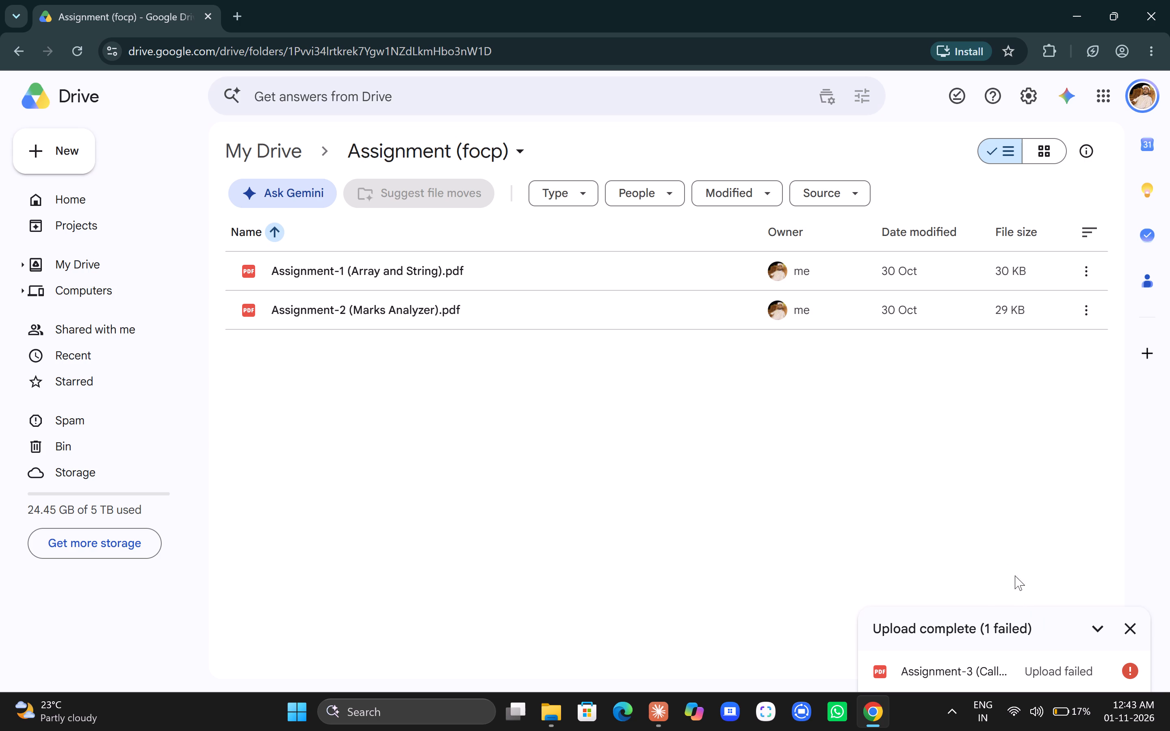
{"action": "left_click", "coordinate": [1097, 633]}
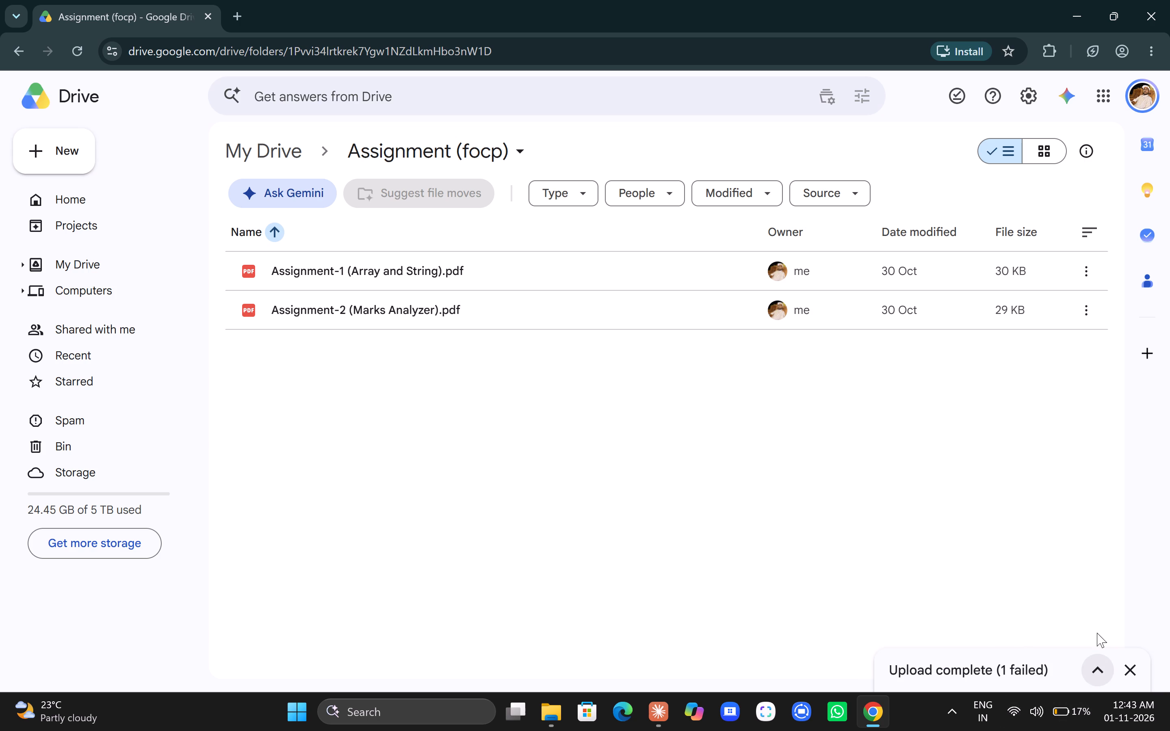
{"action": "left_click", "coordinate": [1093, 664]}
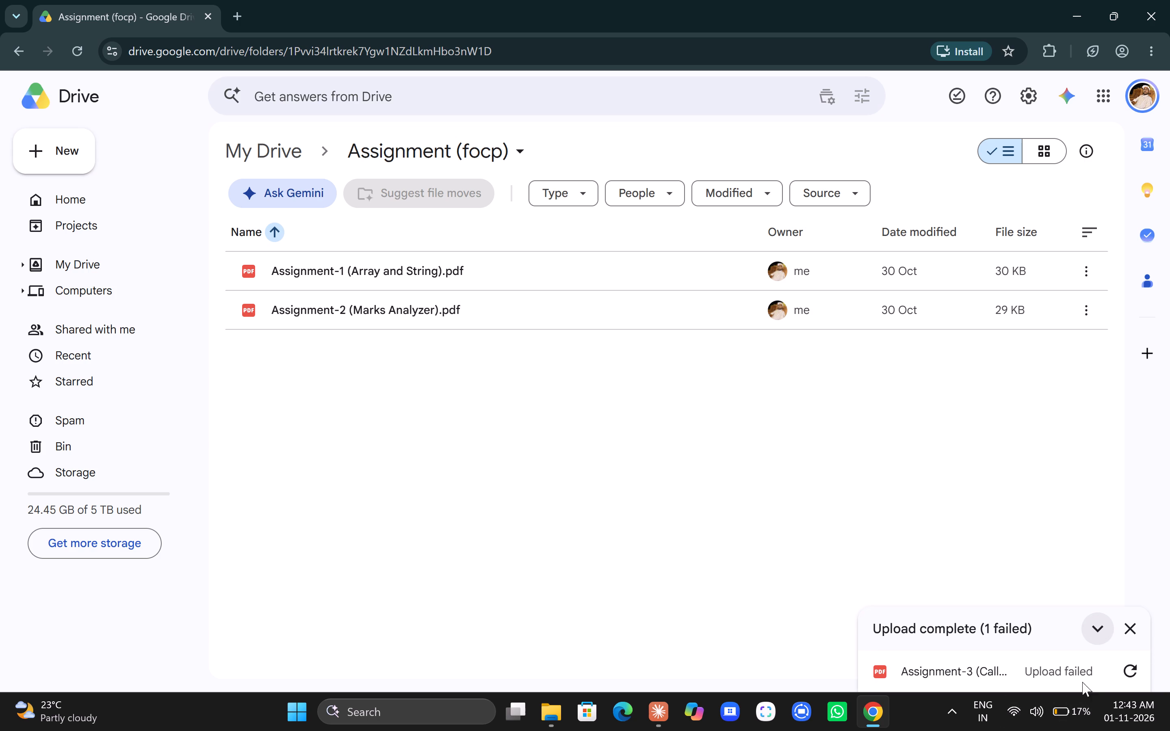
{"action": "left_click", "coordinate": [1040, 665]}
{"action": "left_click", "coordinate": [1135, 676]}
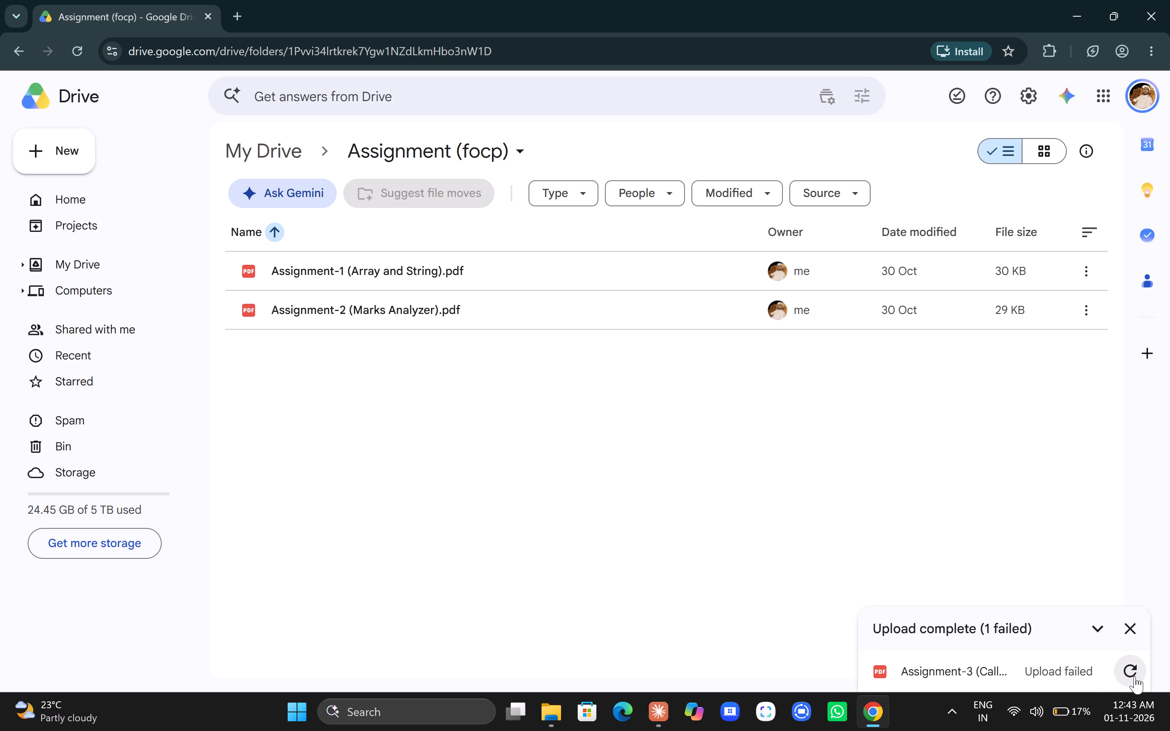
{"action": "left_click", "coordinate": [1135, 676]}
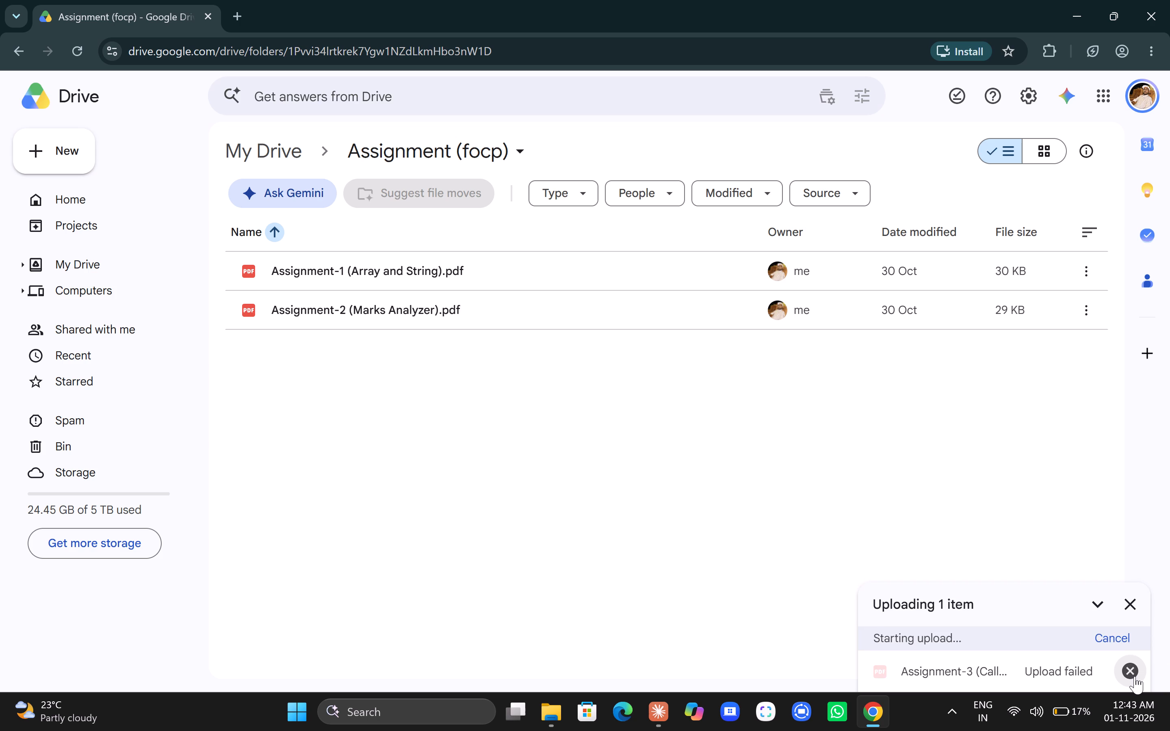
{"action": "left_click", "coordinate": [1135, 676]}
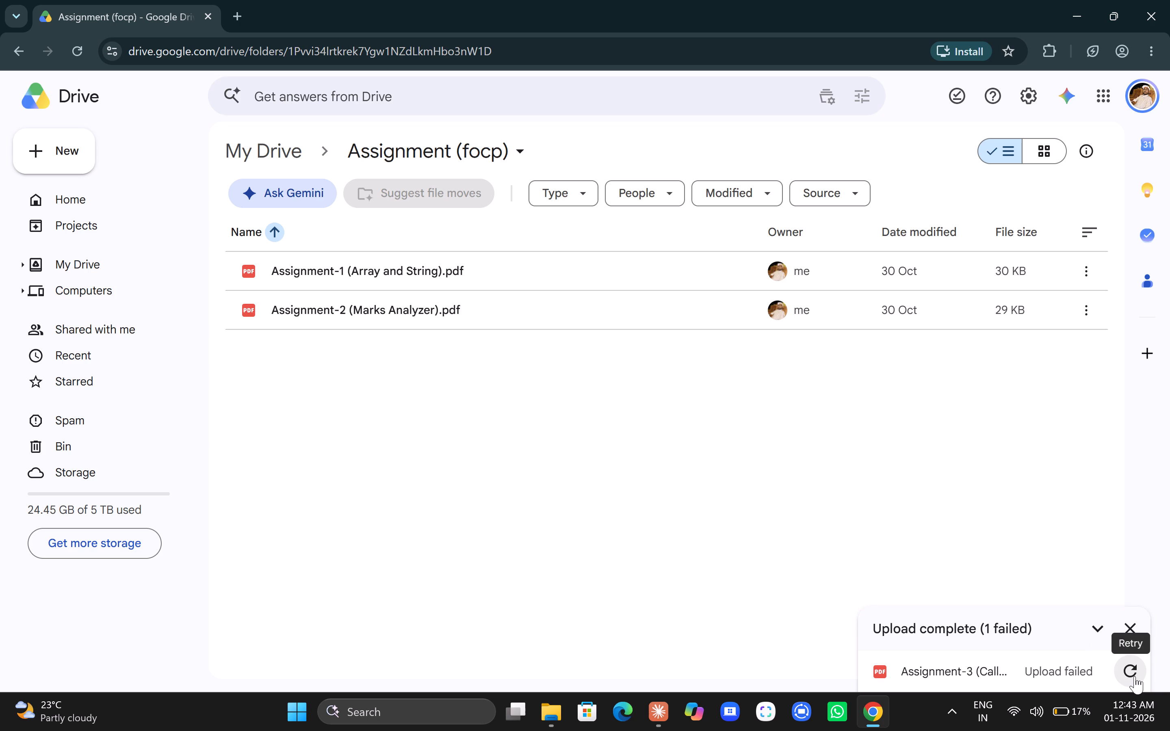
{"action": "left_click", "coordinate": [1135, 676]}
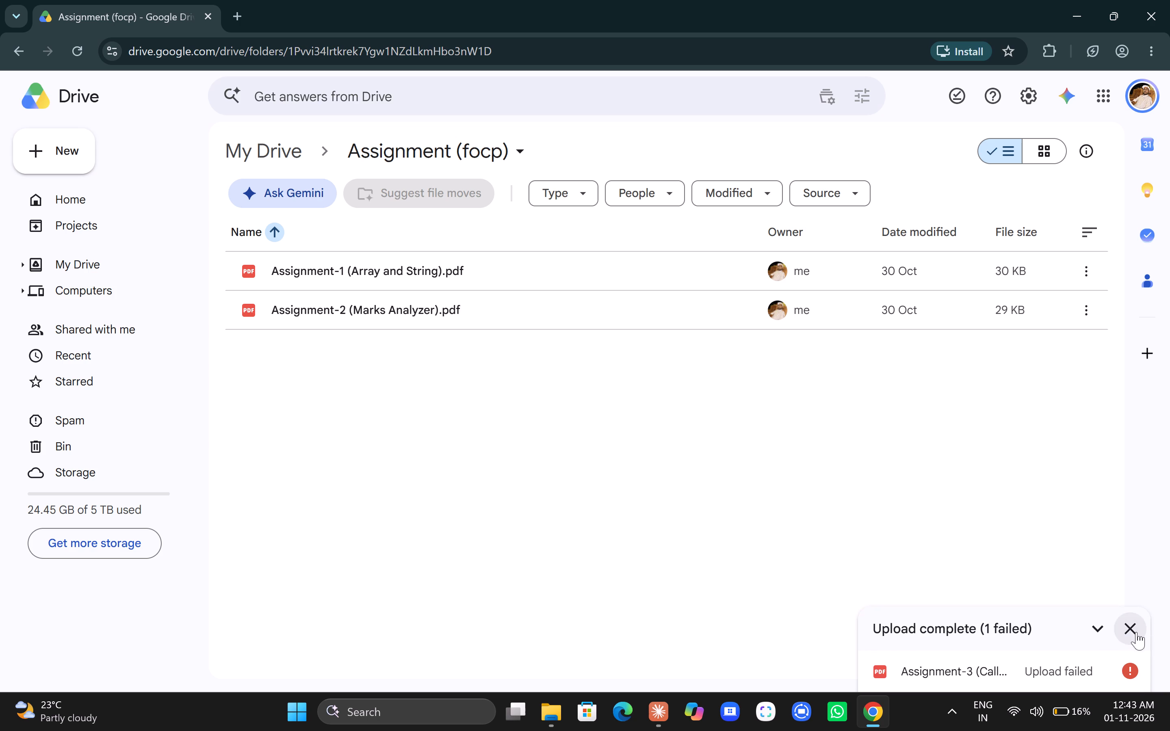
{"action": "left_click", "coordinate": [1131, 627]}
Go back to My Drive, look inside the Colab Notebooks folder, and return to look through the My Drive file list.
{"action": "scroll", "coordinate": [710, 420], "scroll_direction": "right", "scroll_amount": 9}
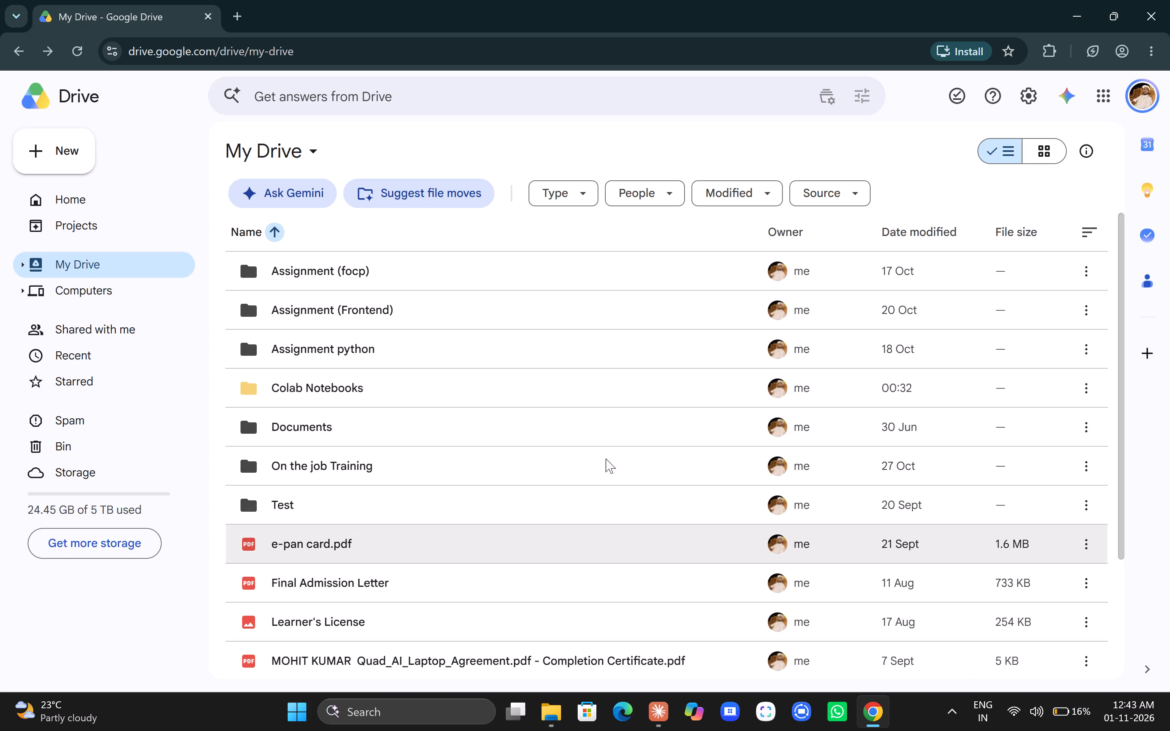
{"action": "left_click", "coordinate": [398, 396]}
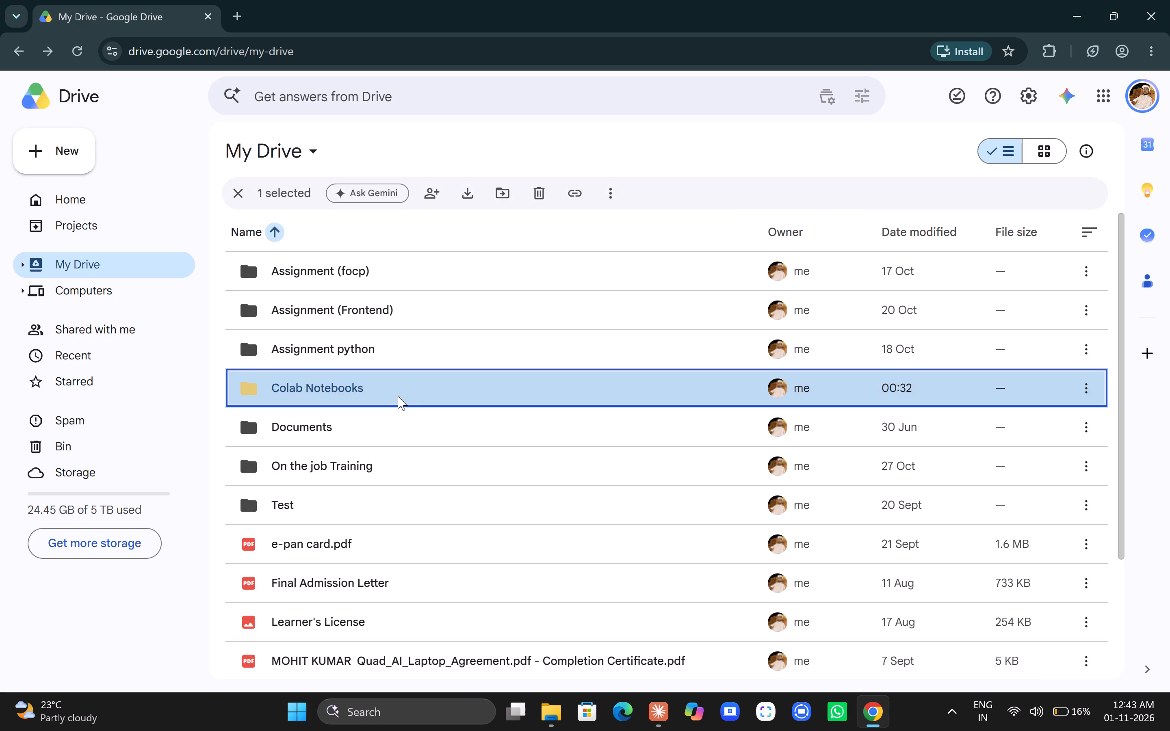
{"action": "key", "text": "Return"}
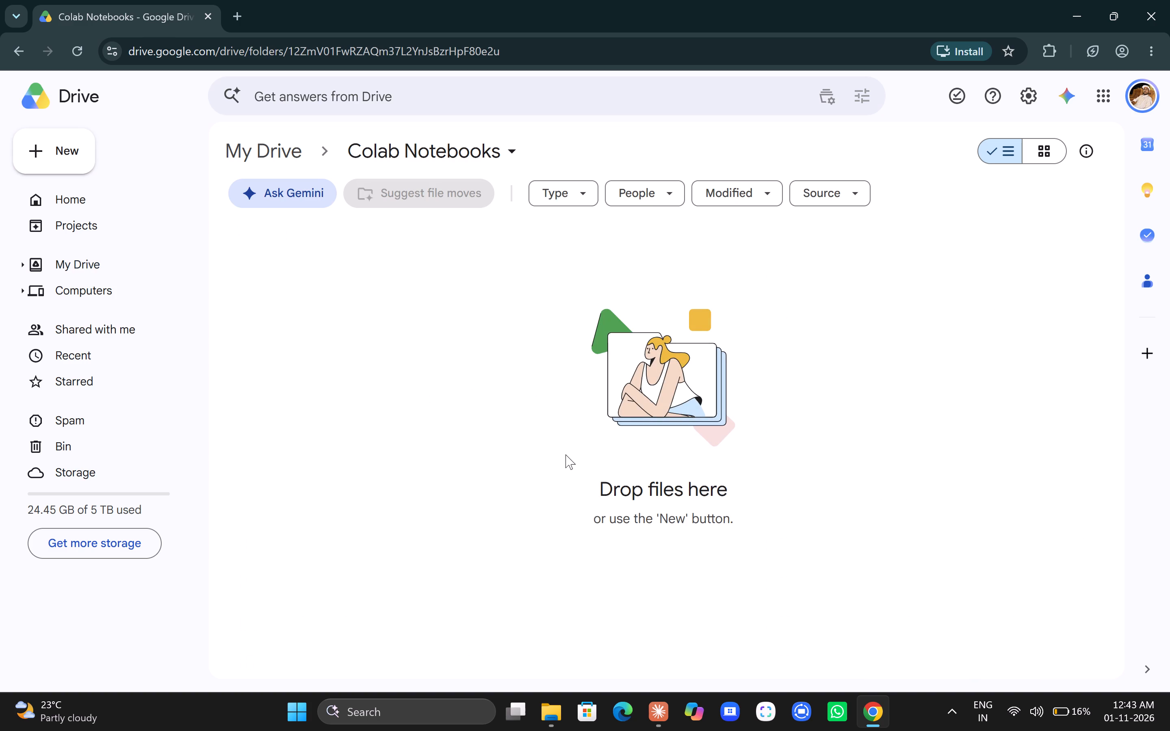
{"action": "scroll", "coordinate": [565, 454], "scroll_direction": "right", "scroll_amount": 7}
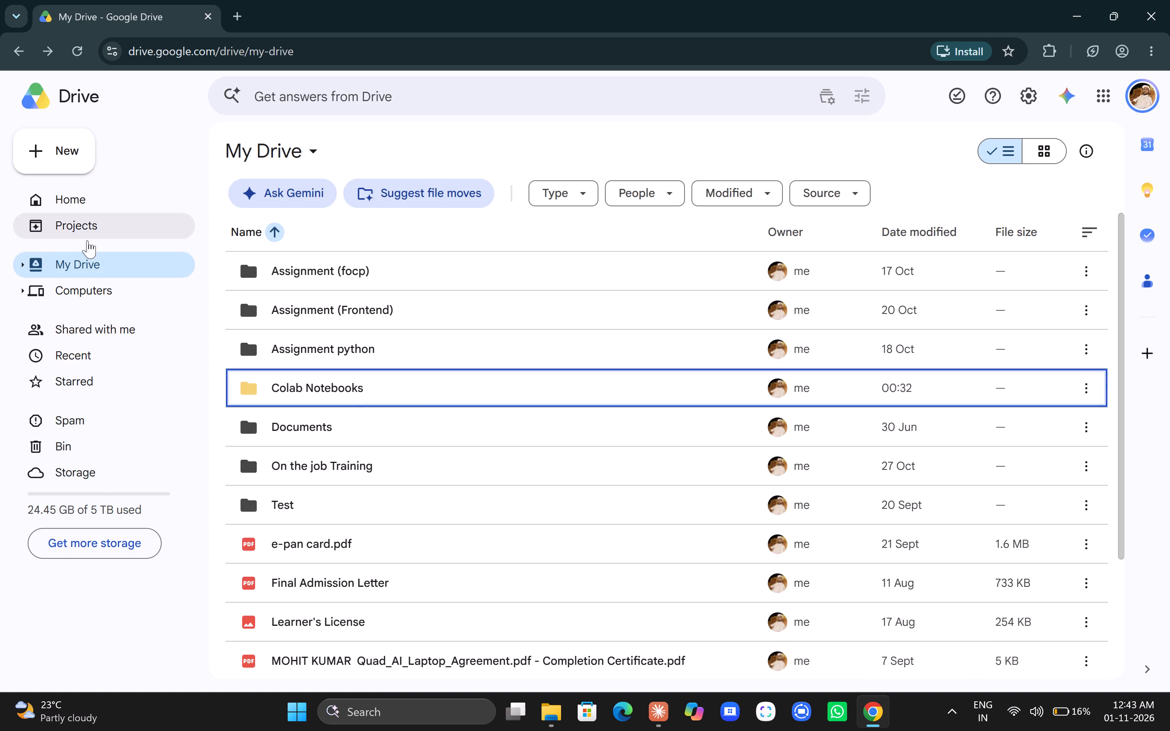
{"action": "scroll", "coordinate": [407, 419], "scroll_direction": "up", "scroll_amount": 1}
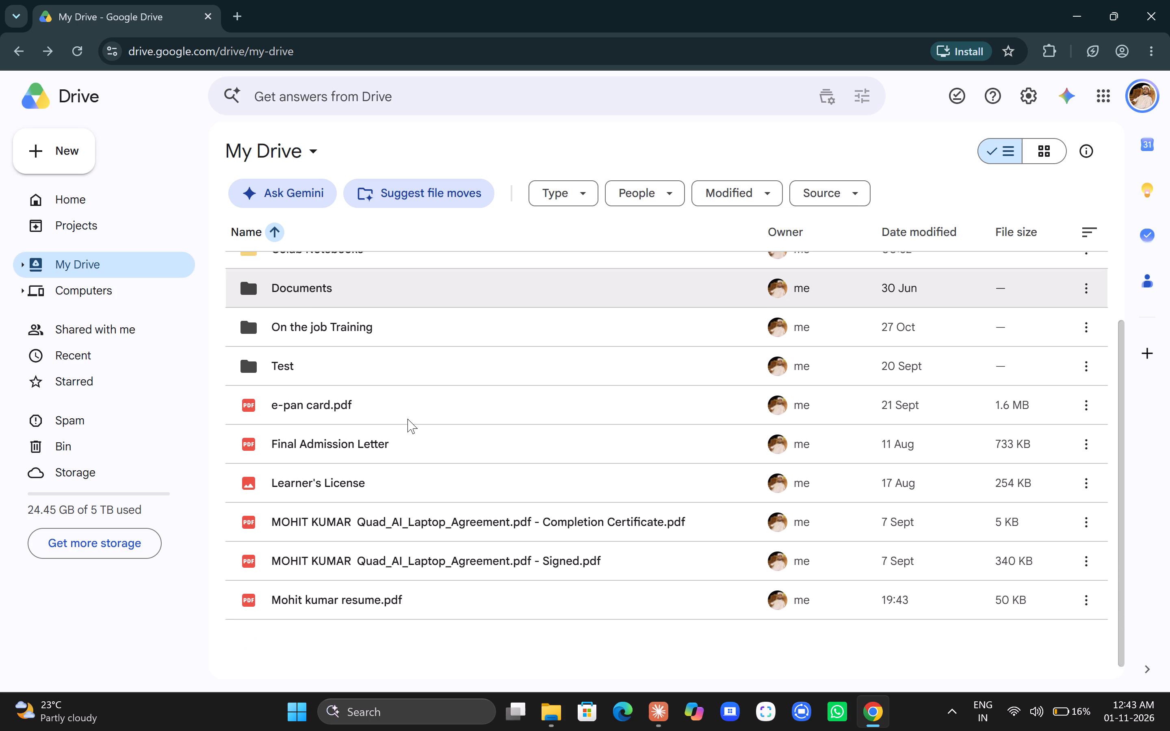
{"action": "scroll", "coordinate": [407, 419], "scroll_direction": "up", "scroll_amount": 1}
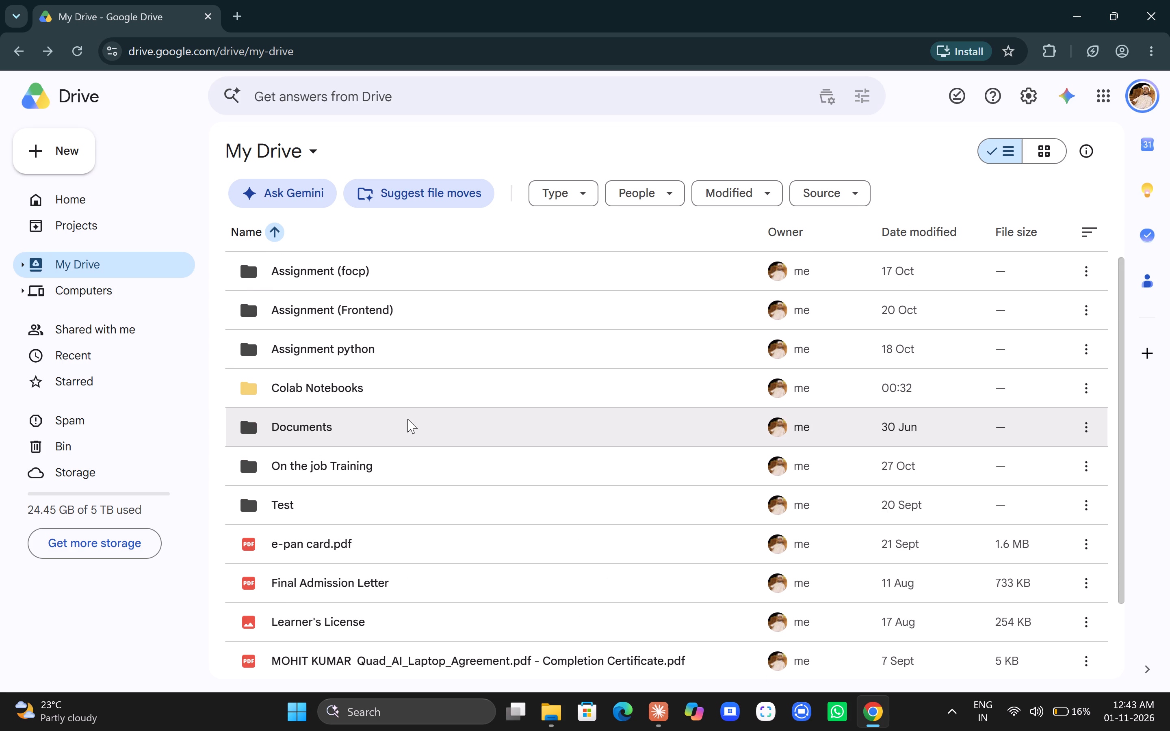
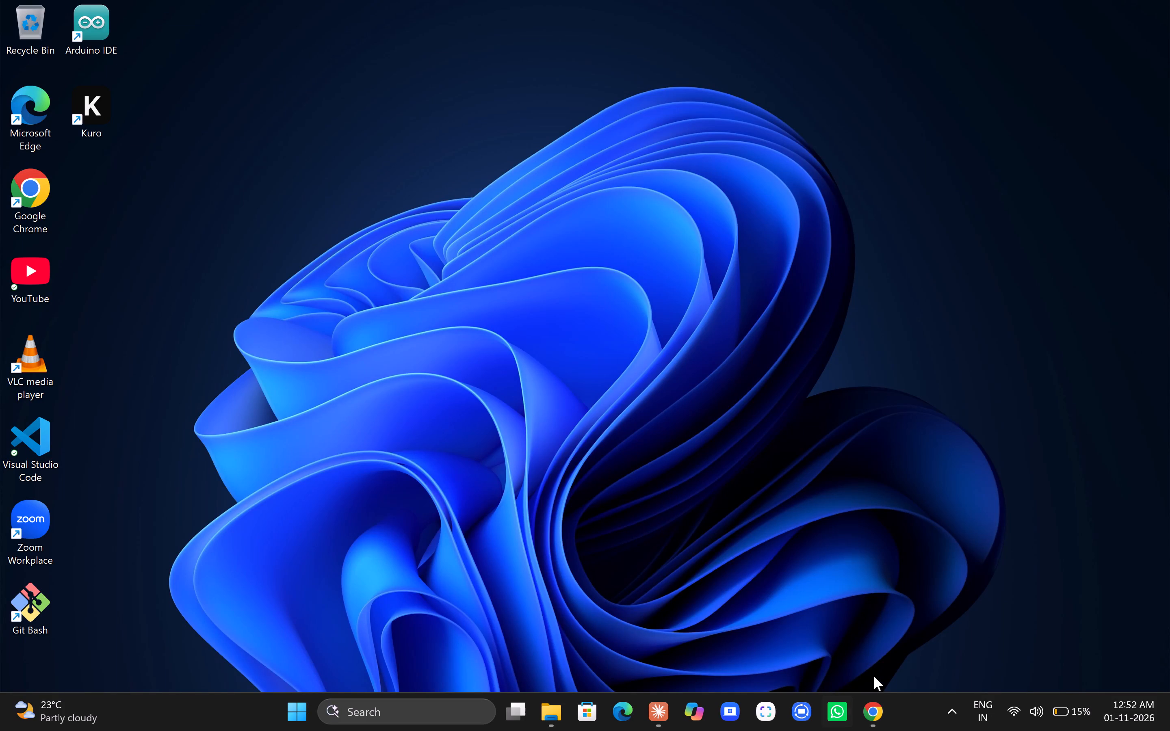
Launch Chrome, switch to File Explorer, and select the Assignment-3 (Callback) PDF in the Assignment-3 folder.
{"action": "left_click", "coordinate": [874, 719]}
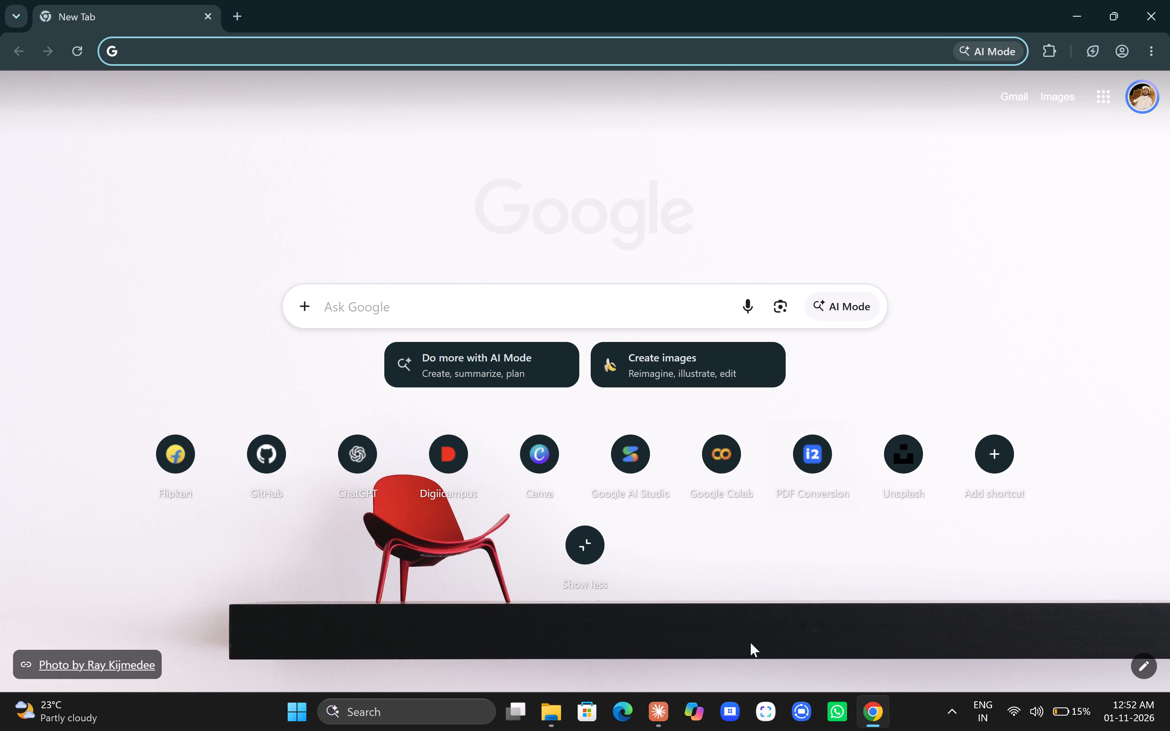
{"action": "left_click", "coordinate": [559, 705]}
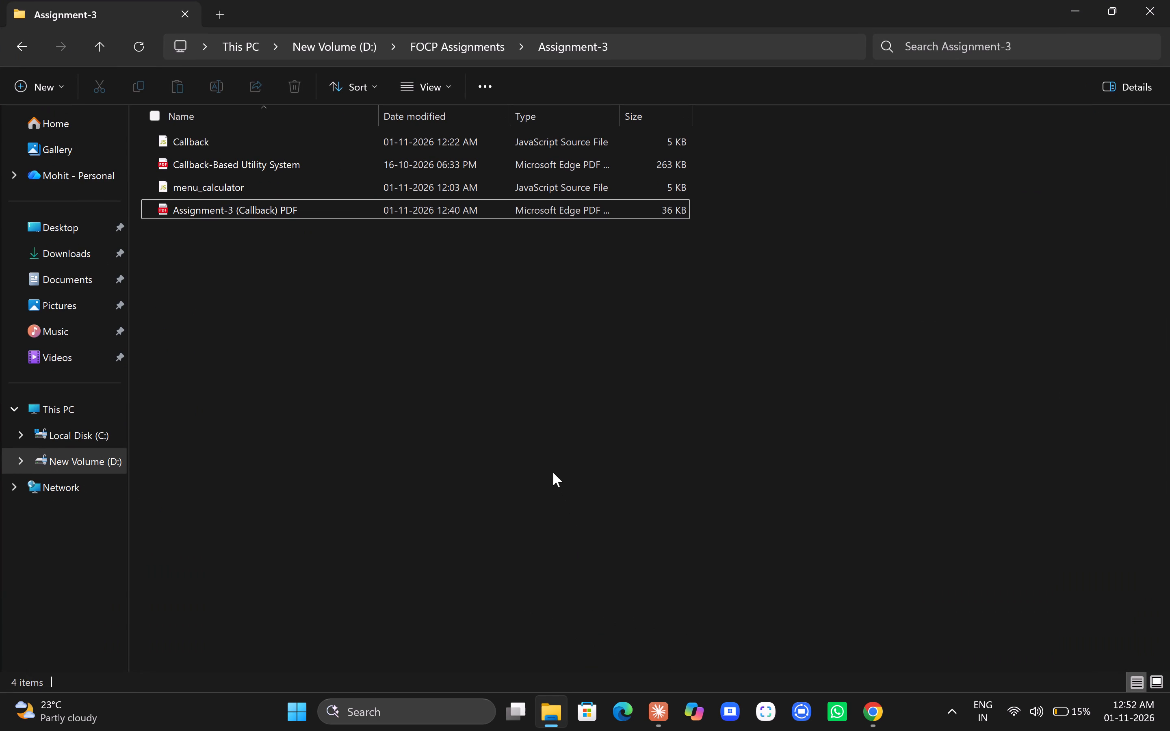
{"action": "left_click", "coordinate": [330, 211]}
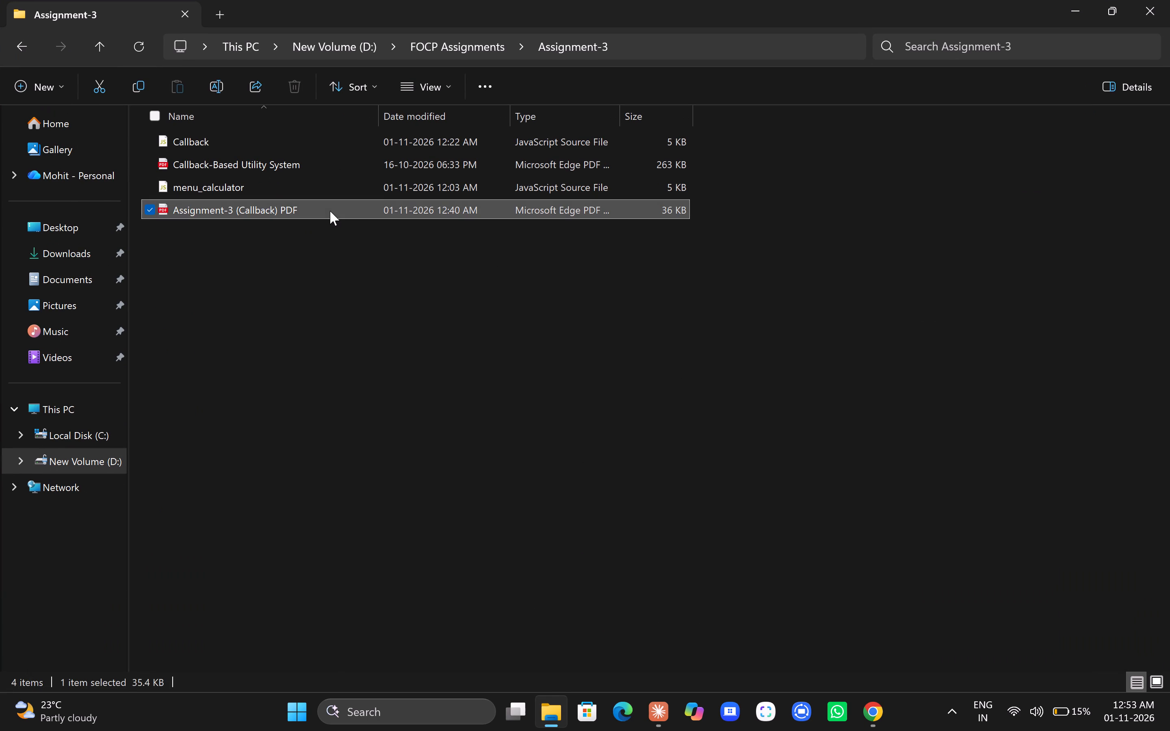
Return to Chrome, go to Google Drive, and open the Assignment (focp) folder in My Drive.
{"action": "left_click", "coordinate": [875, 714]}
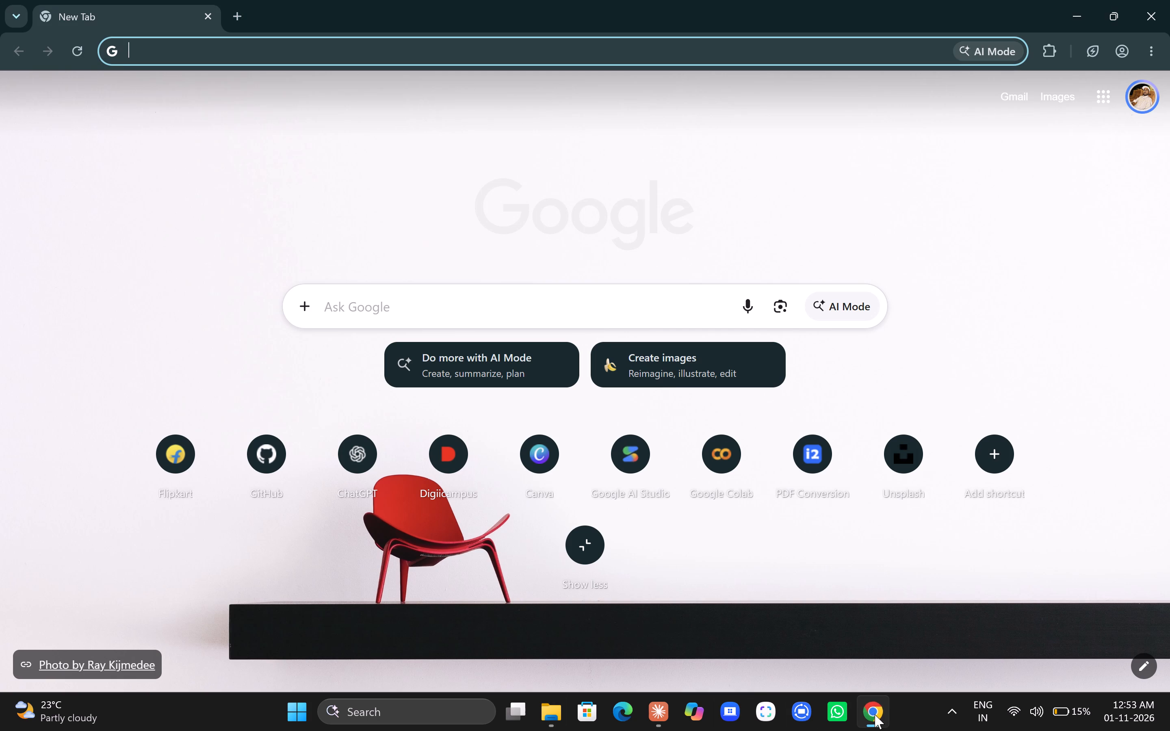
{"action": "left_click", "coordinate": [1101, 89]}
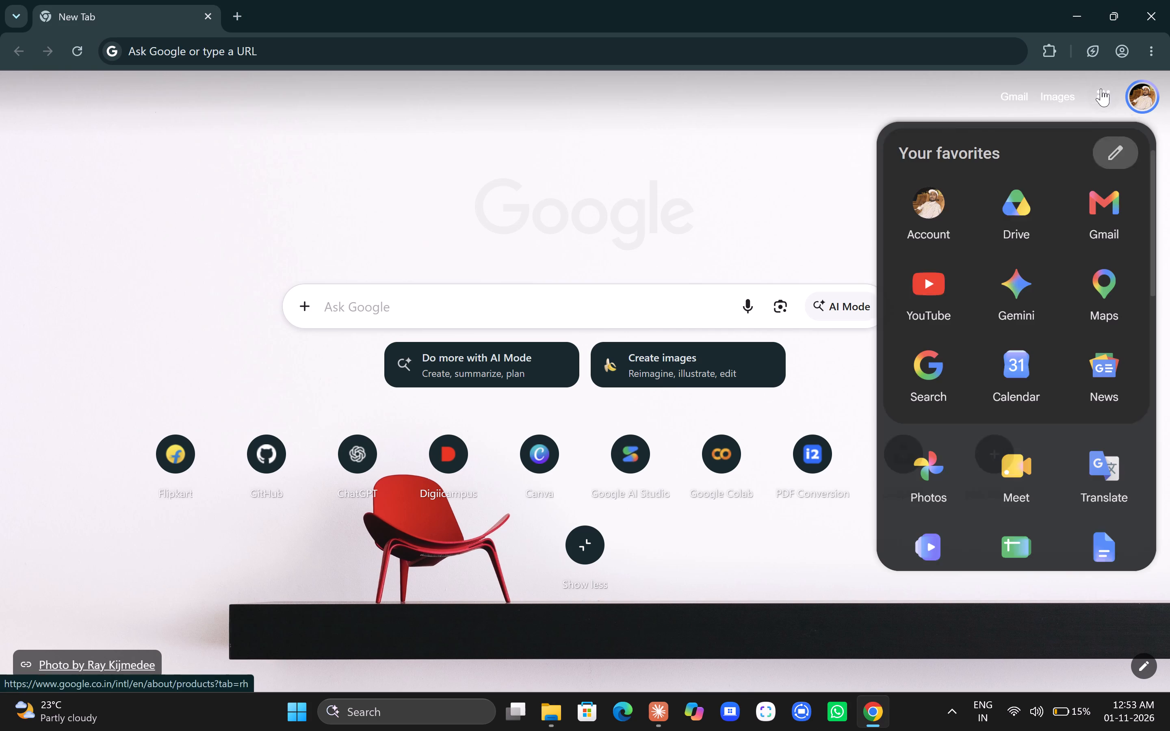
{"action": "left_click", "coordinate": [1014, 205]}
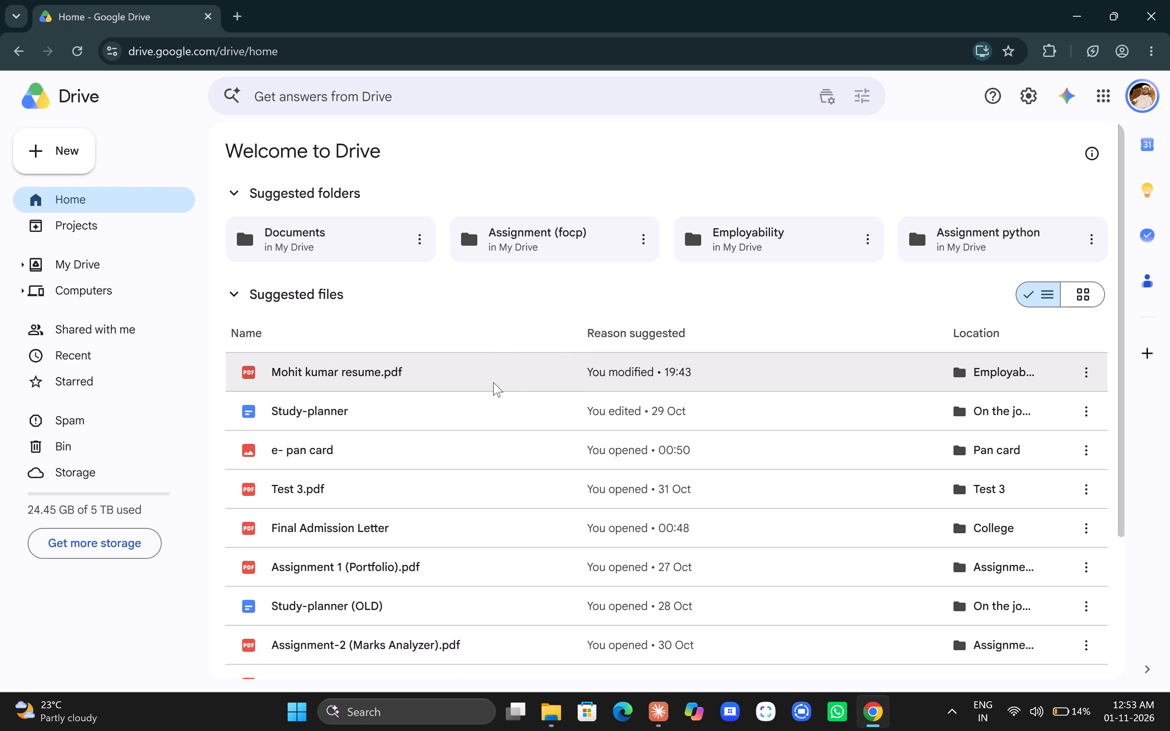
{"action": "left_click", "coordinate": [82, 270]}
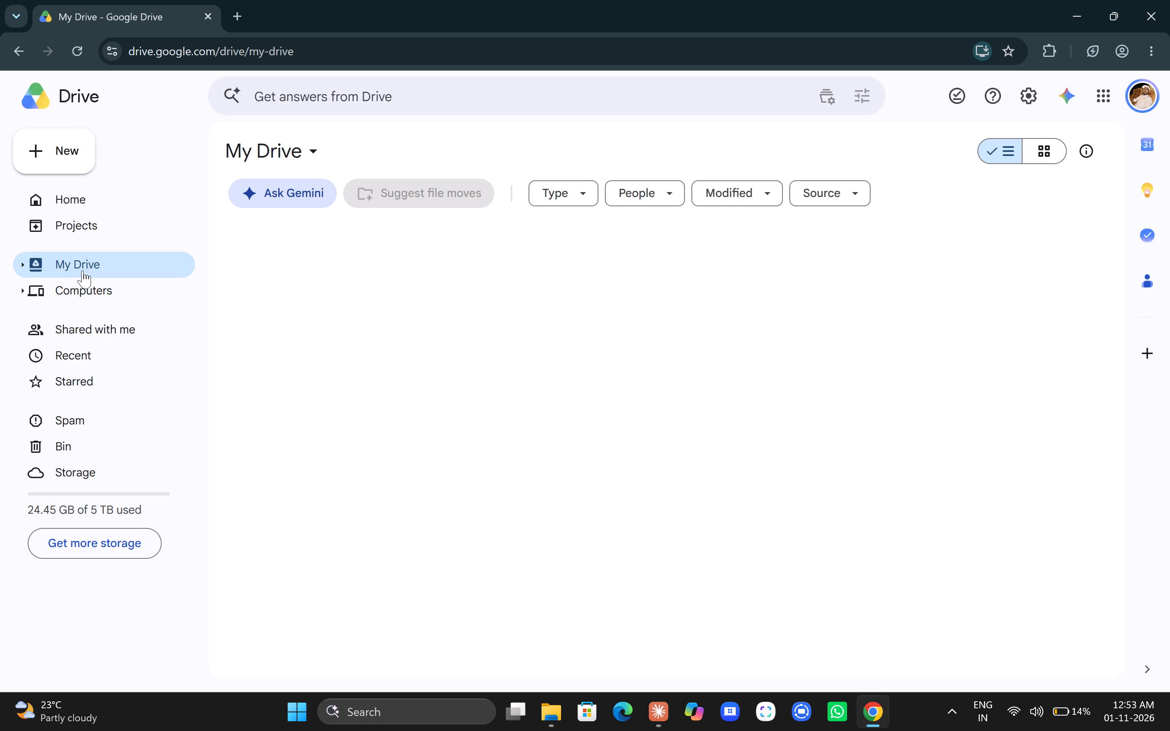
{"action": "left_click", "coordinate": [364, 270]}
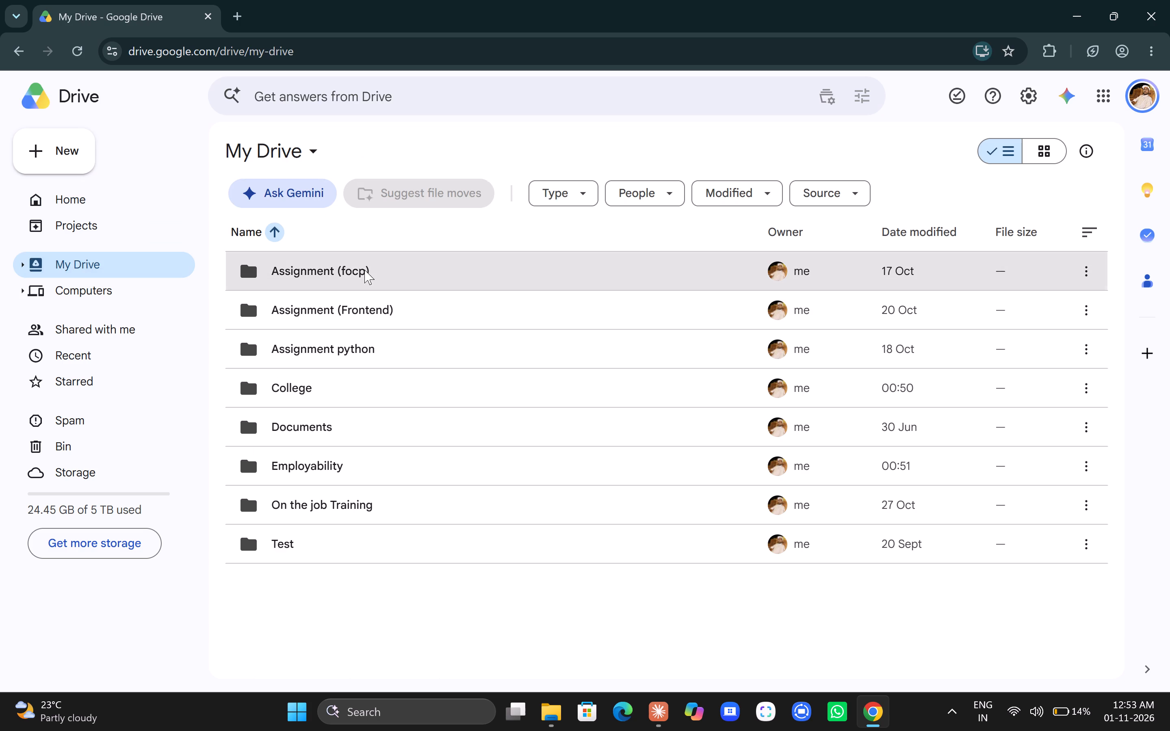
{"action": "double_click", "coordinate": [364, 270]}
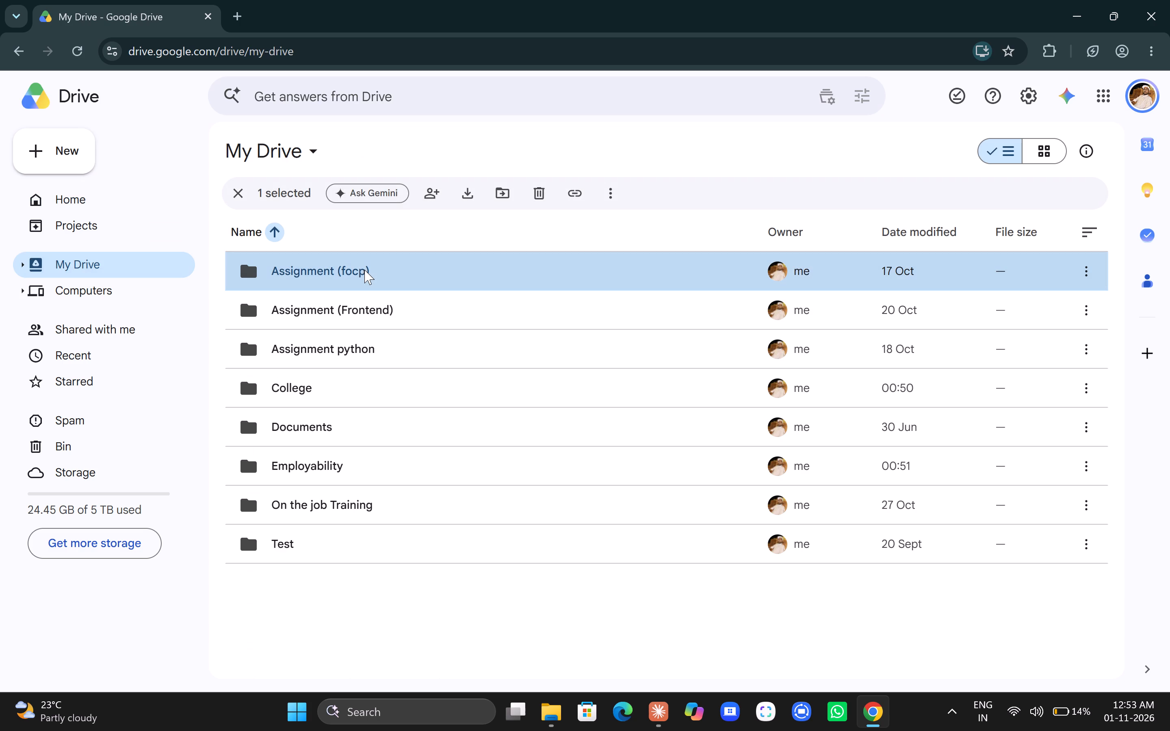
{"action": "double_click", "coordinate": [364, 270]}
{"action": "left_click", "coordinate": [364, 270]}
{"action": "key", "text": "Return"}
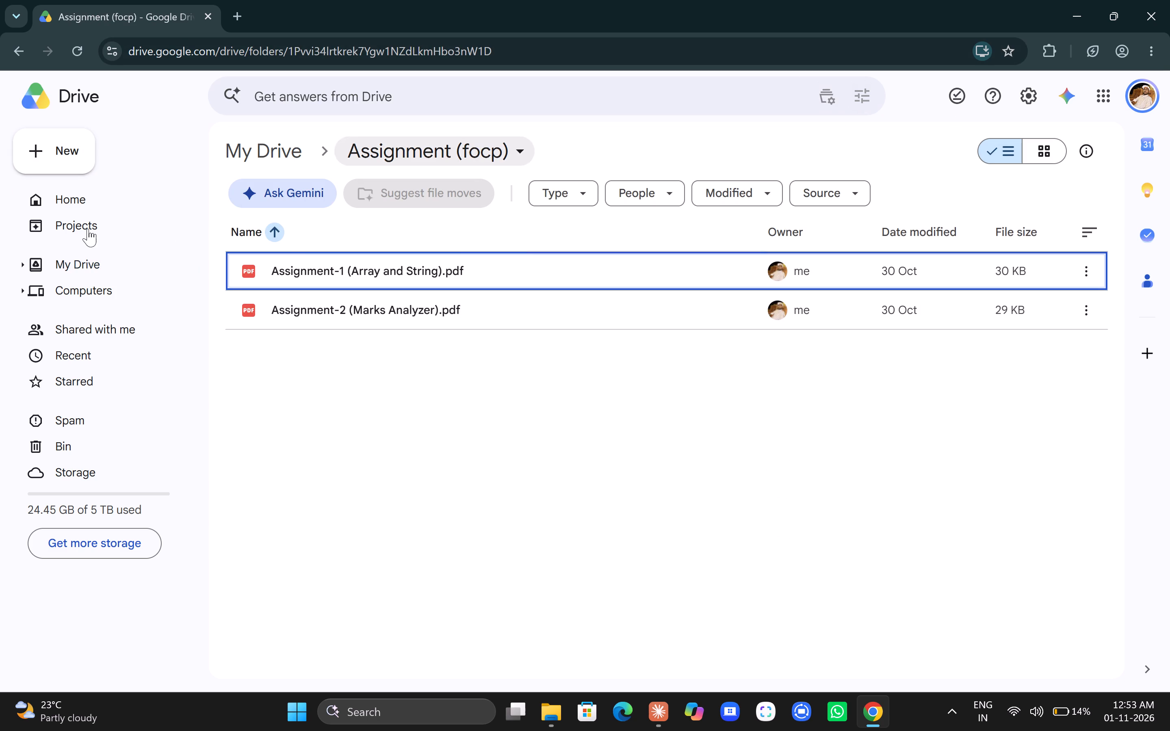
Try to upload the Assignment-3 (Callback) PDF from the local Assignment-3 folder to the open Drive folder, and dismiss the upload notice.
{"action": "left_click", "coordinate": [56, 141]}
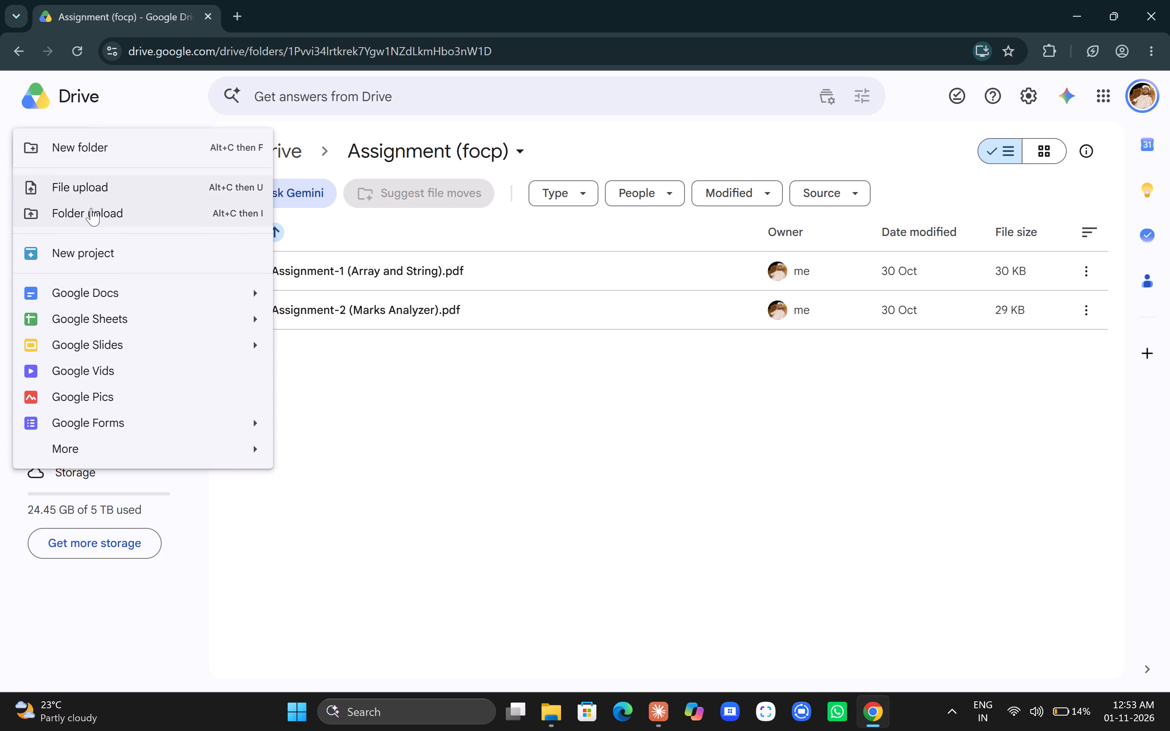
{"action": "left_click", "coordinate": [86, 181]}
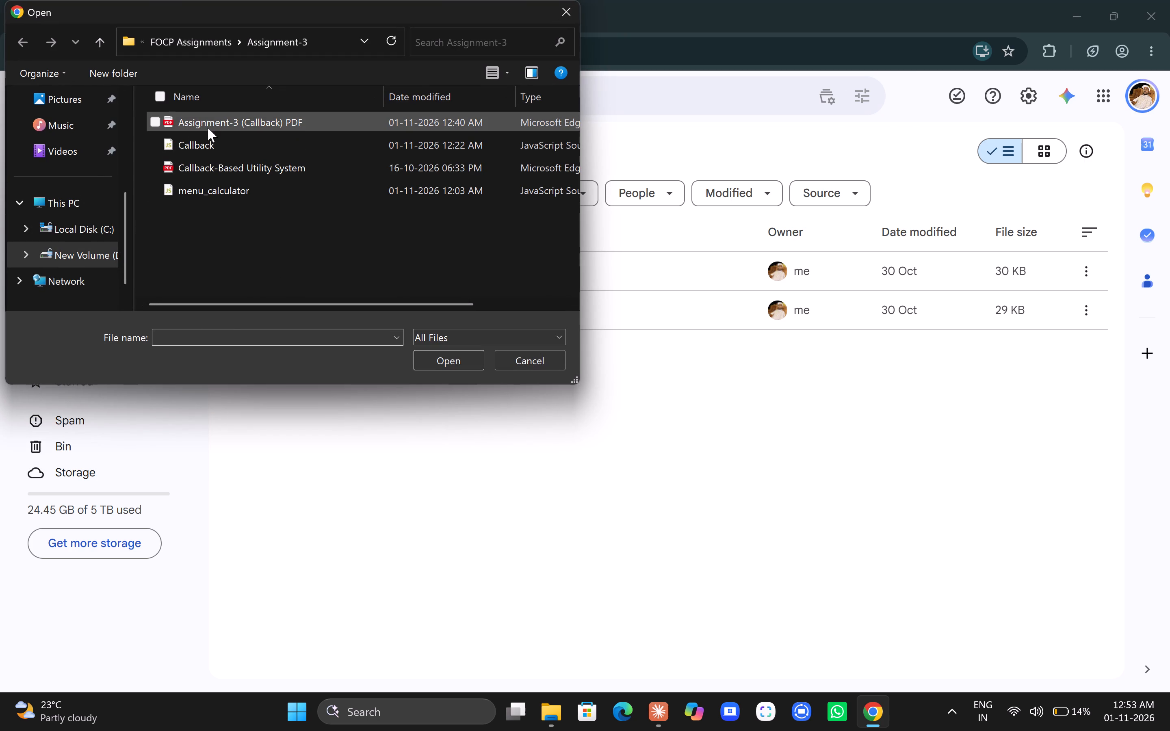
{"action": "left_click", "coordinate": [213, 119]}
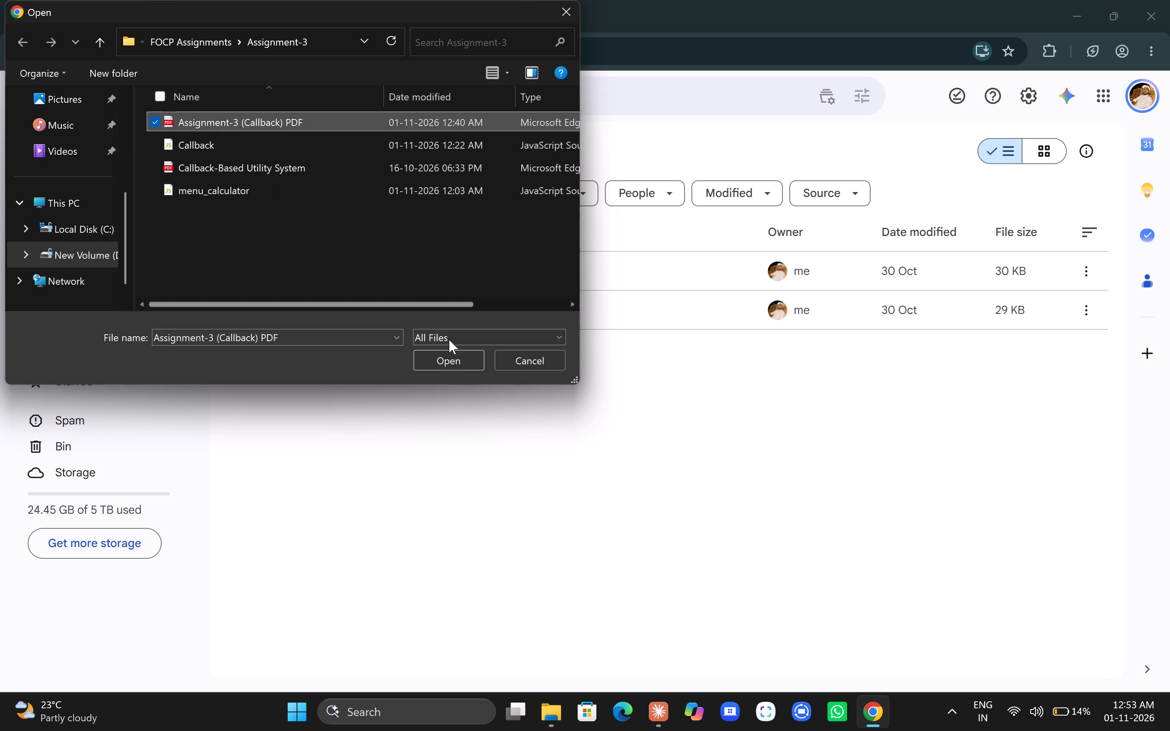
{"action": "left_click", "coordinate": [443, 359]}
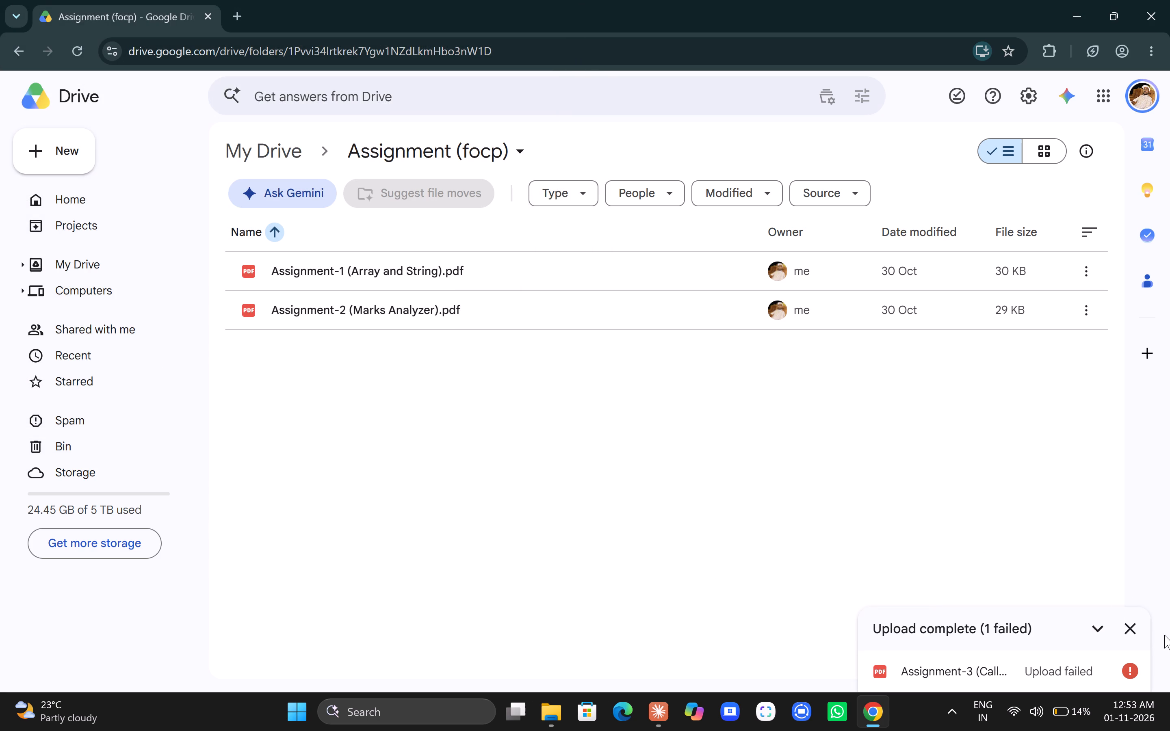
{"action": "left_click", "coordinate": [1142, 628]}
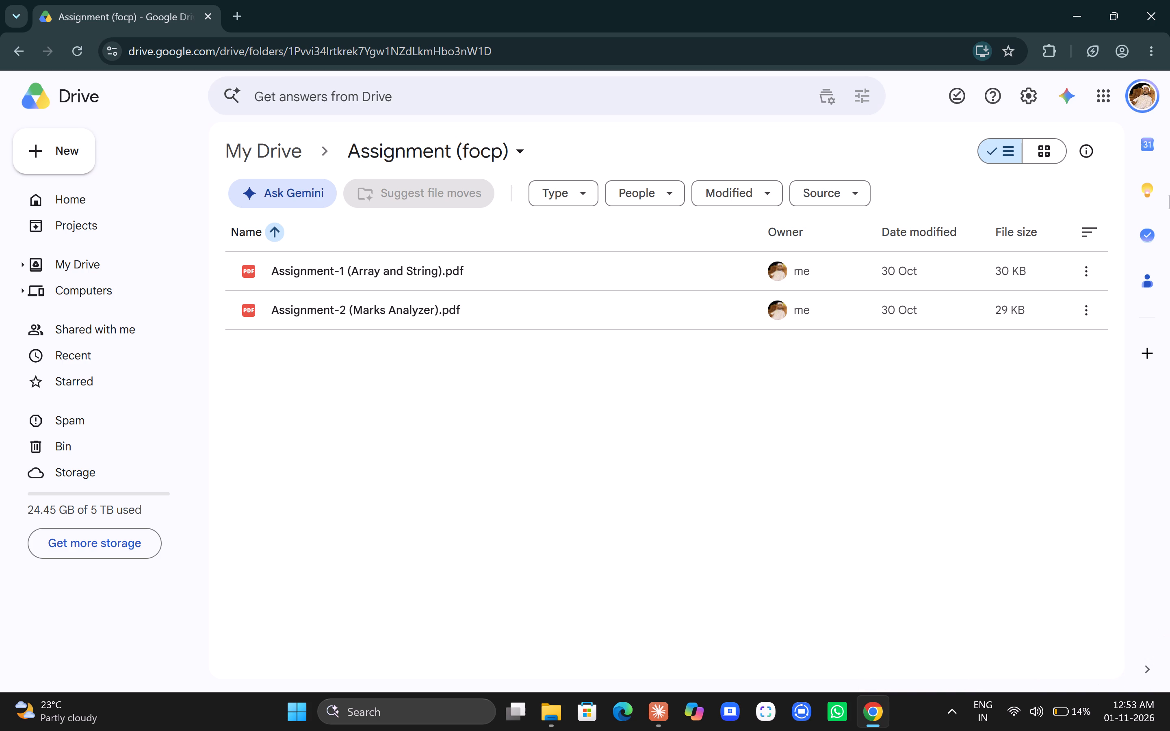
Close the Chrome window and start sharing the selected Assignment-3 (Callback) PDF from the Assignment-3 folder in File Explorer.
{"action": "left_click", "coordinate": [1152, 0]}
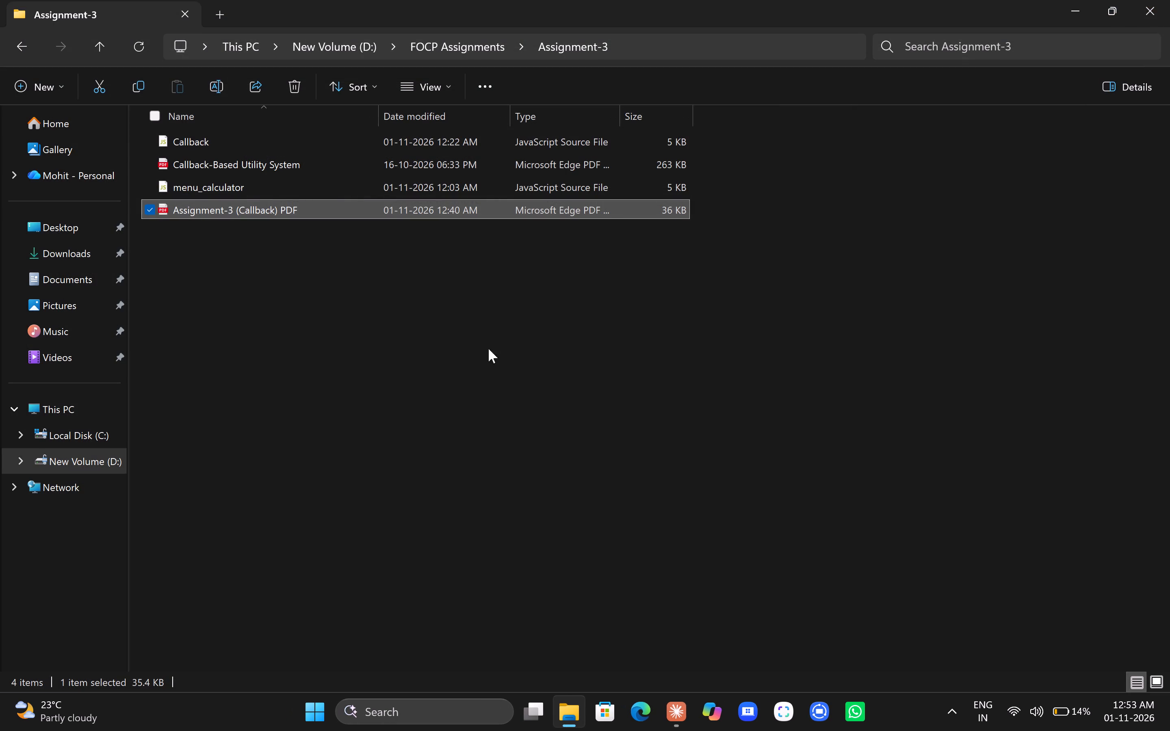
{"action": "left_click", "coordinate": [258, 81]}
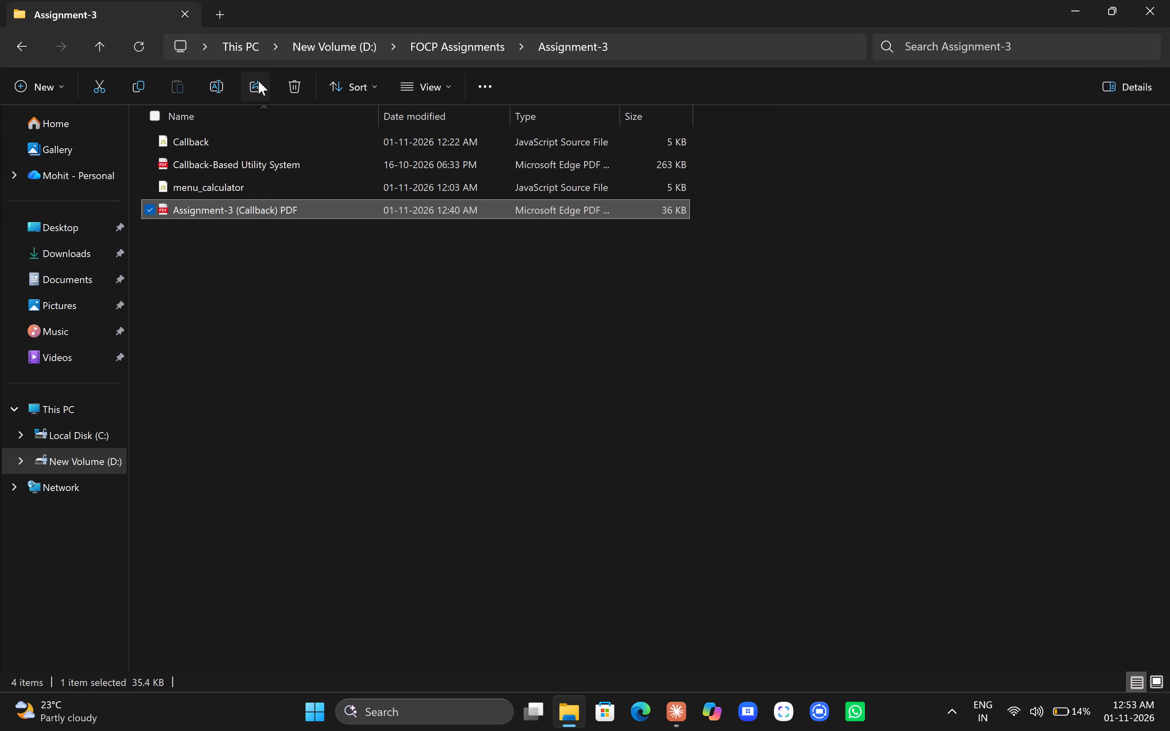